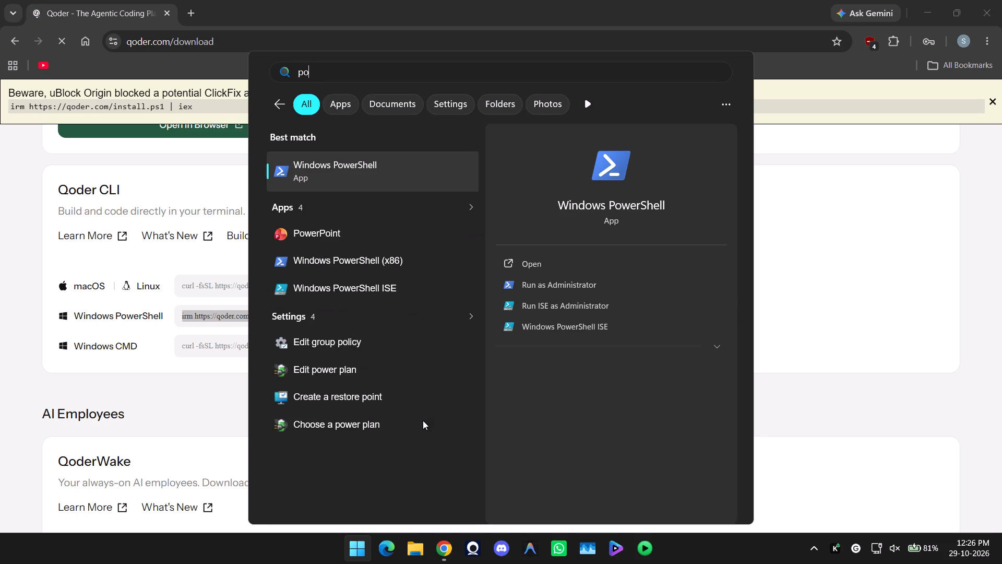
key("Right")
key("Down")
key("Return")
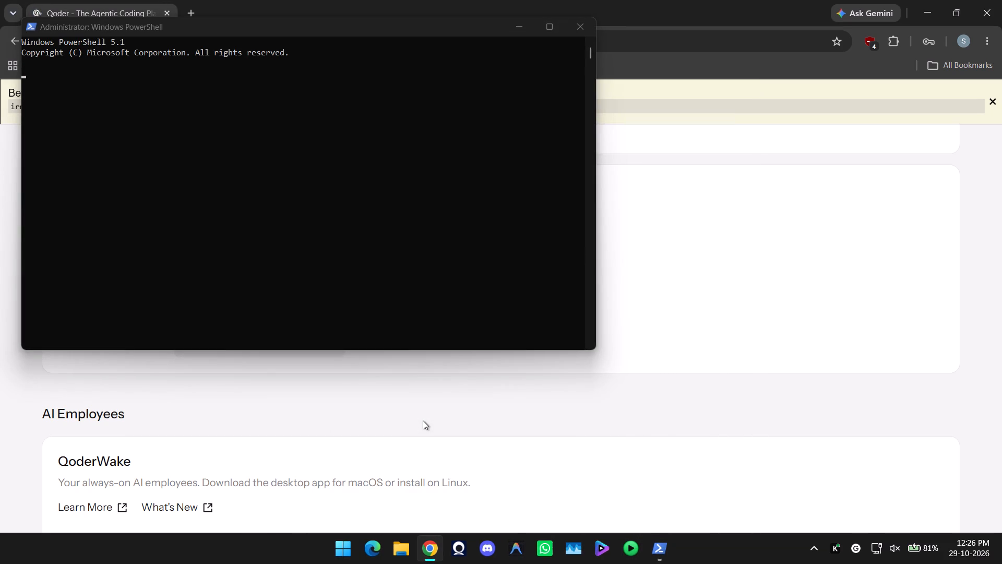
key("ctrl+v")
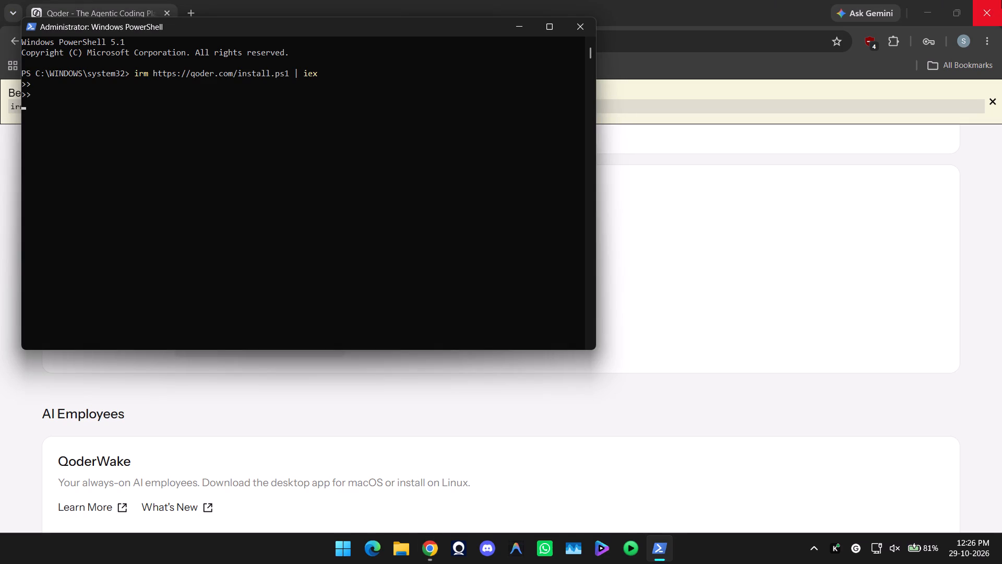
left_click(983, 20)
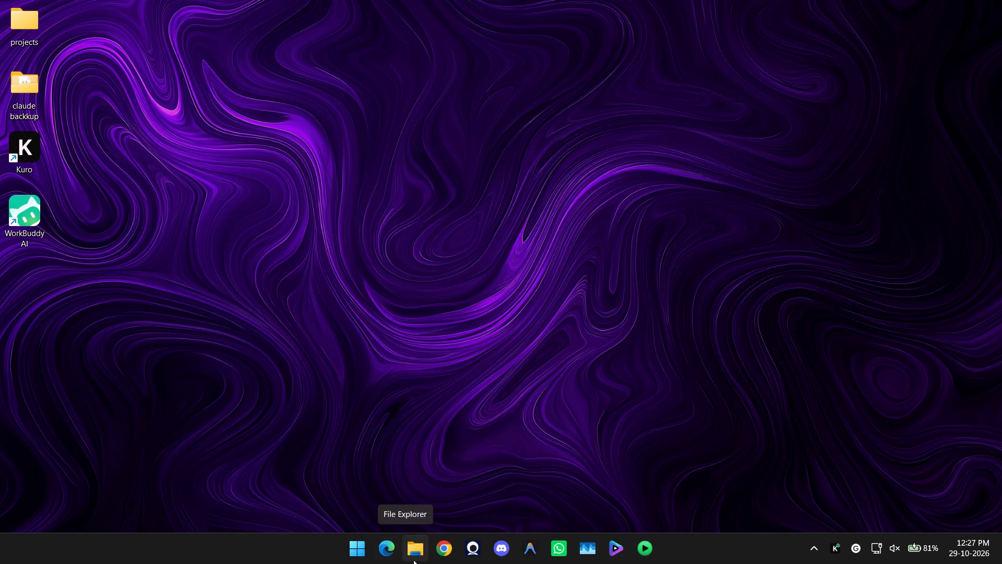
left_click(413, 560)
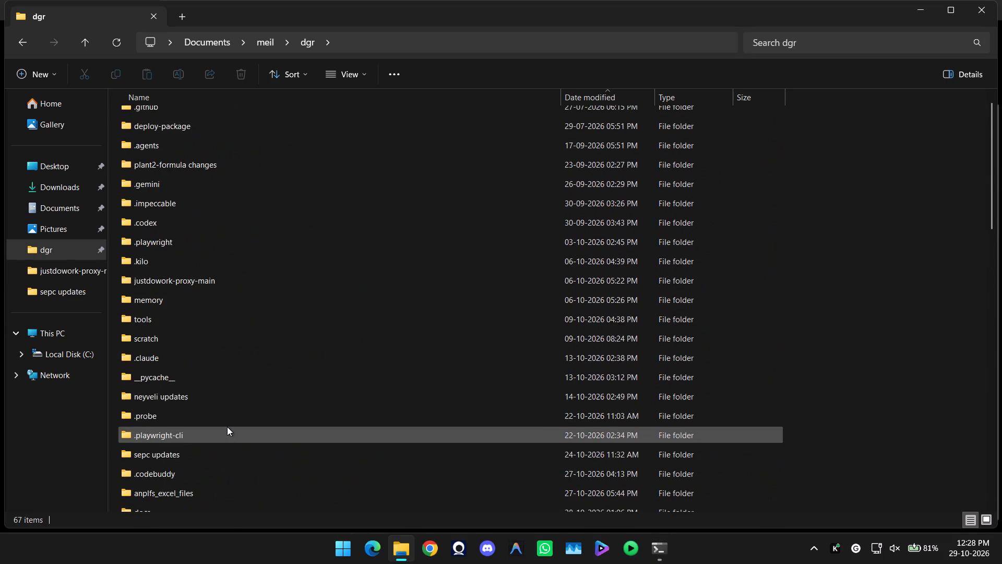
scroll(227, 427, "up", 1)
scroll(227, 427, "down", 3)
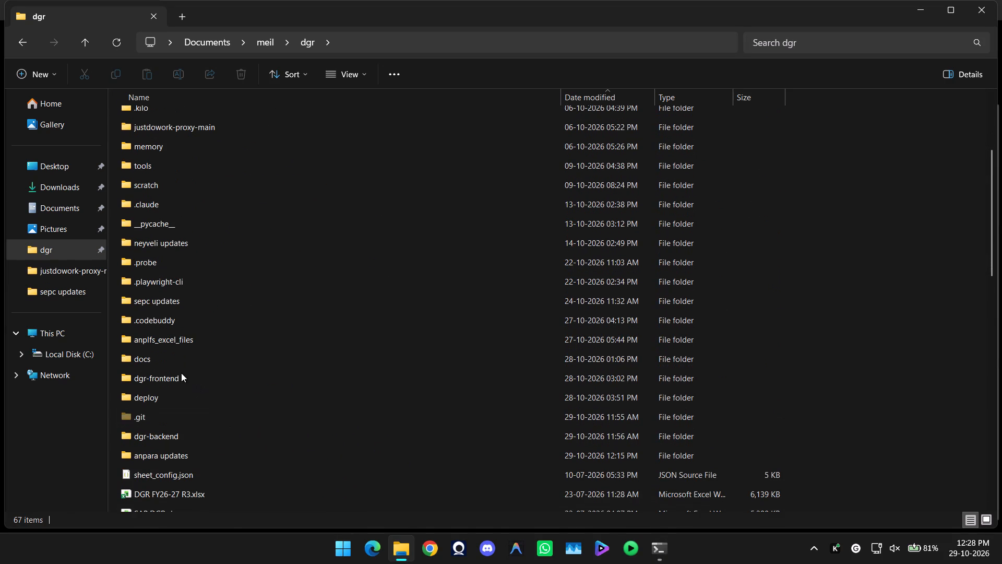
double_click(181, 373)
left_click(790, 305)
right_click(790, 305)
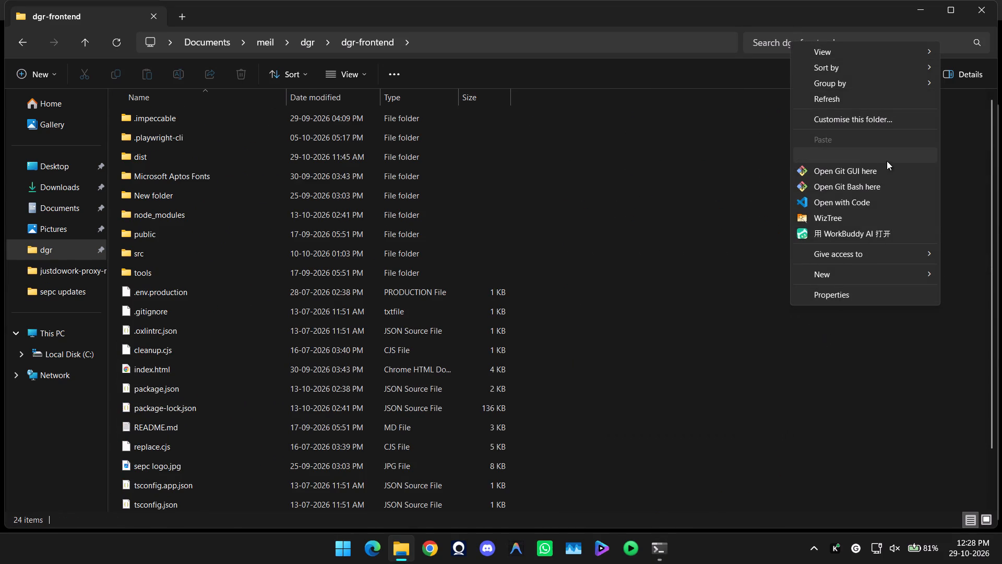
left_click(868, 158)
type("npm run dev")
key("Return")
Return to File Explorer, open the dgr-backend folder inside dgr, open a terminal there and run "npm run start:dev".
key("alt+Tab")
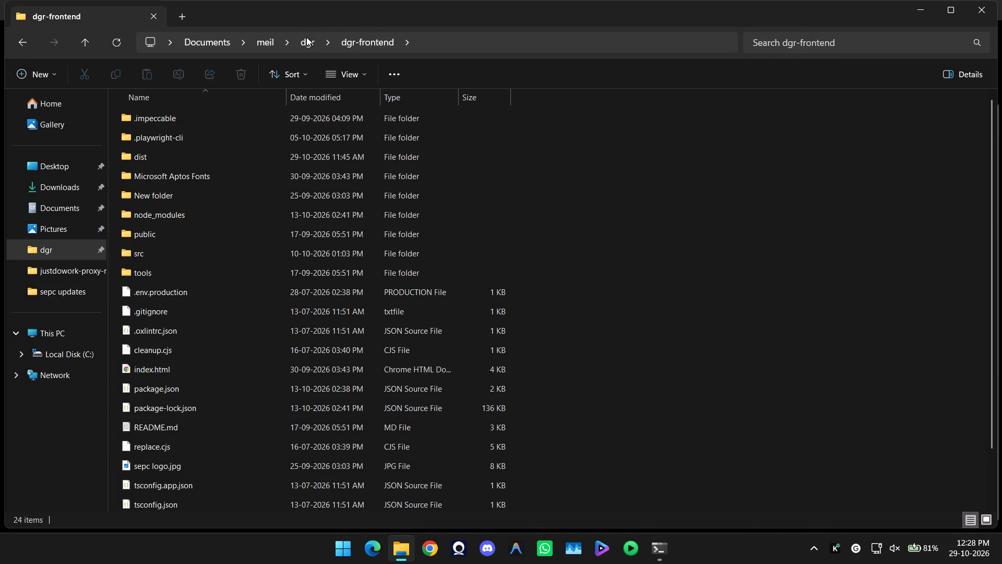
left_click(306, 37)
scroll(320, 247, "up", 2)
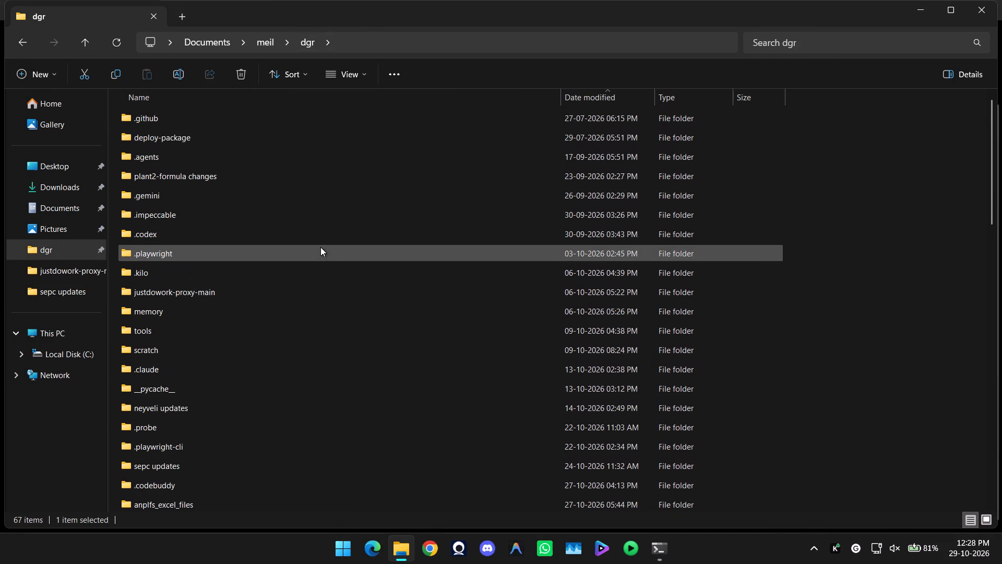
scroll(320, 247, "down", 2)
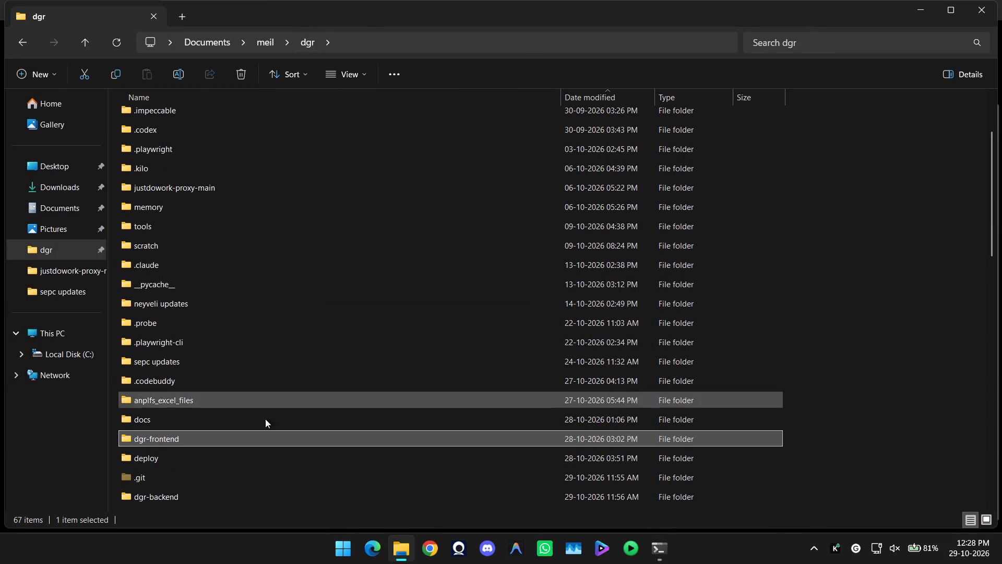
double_click(245, 495)
left_click(735, 220)
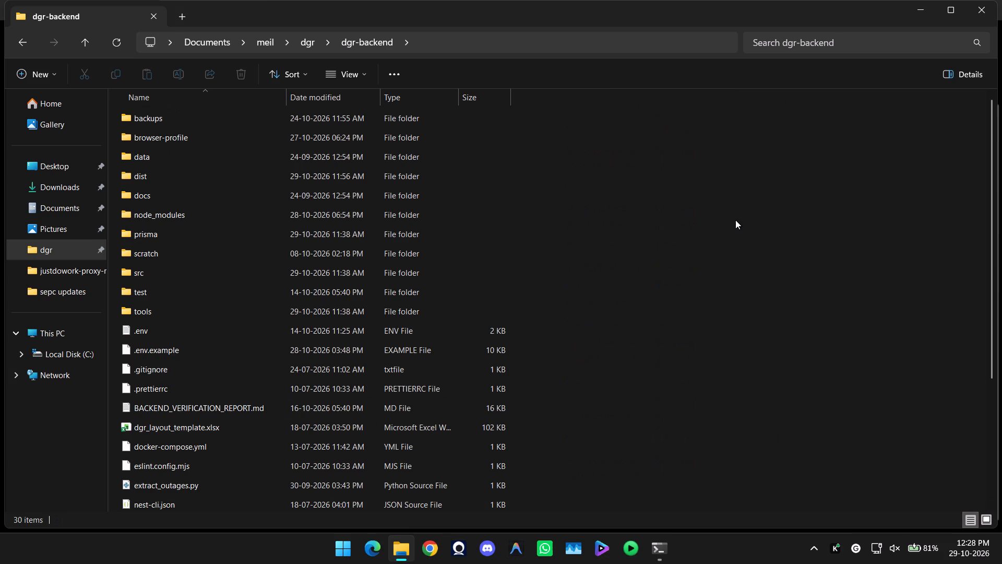
right_click(735, 220)
left_click(795, 328)
type("npm run start:dev")
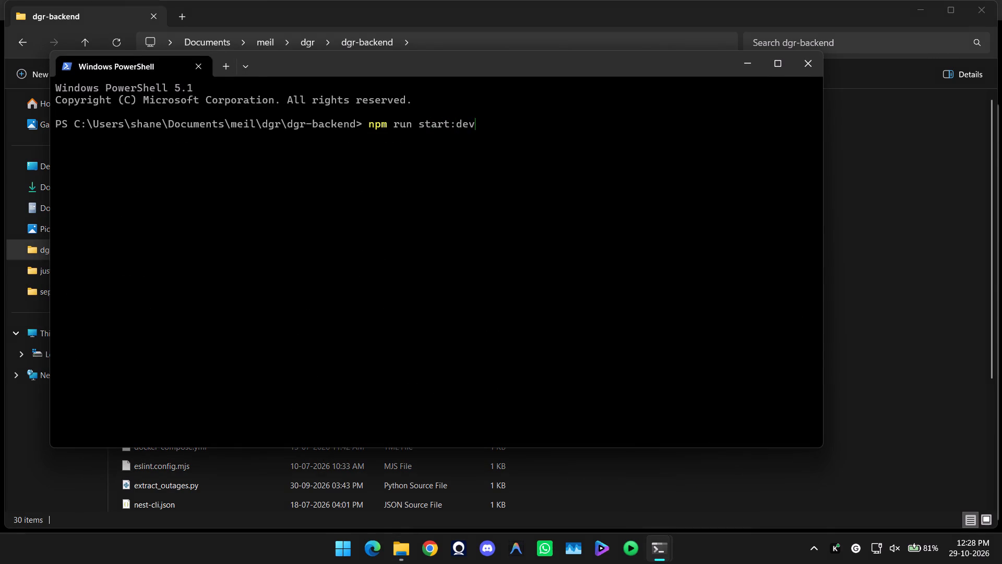
key("Return")
Switch between the terminals running the dgr frontend and backend dev servers.
key("alt+Tab")
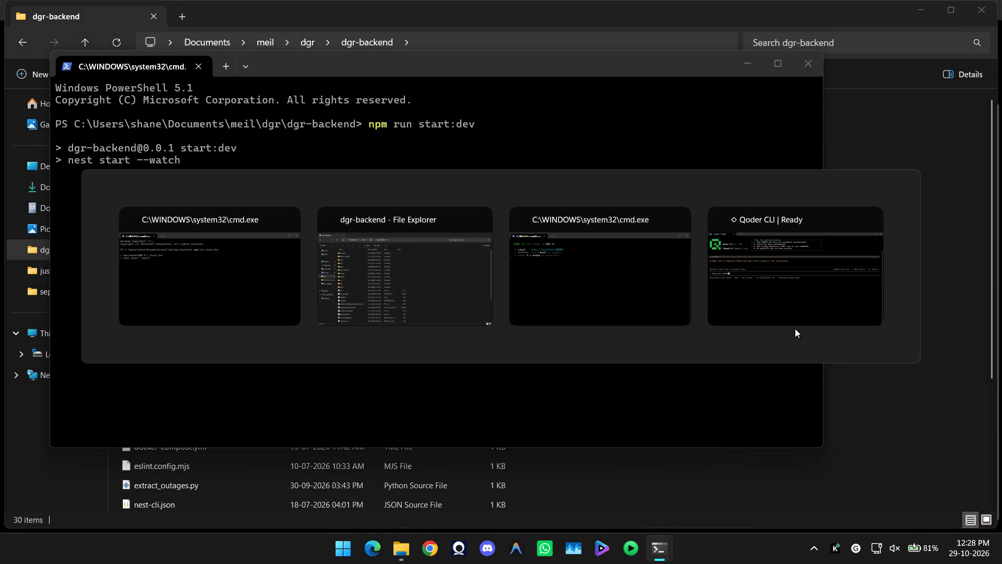
key("alt+Tab")
key("alt+Tab")
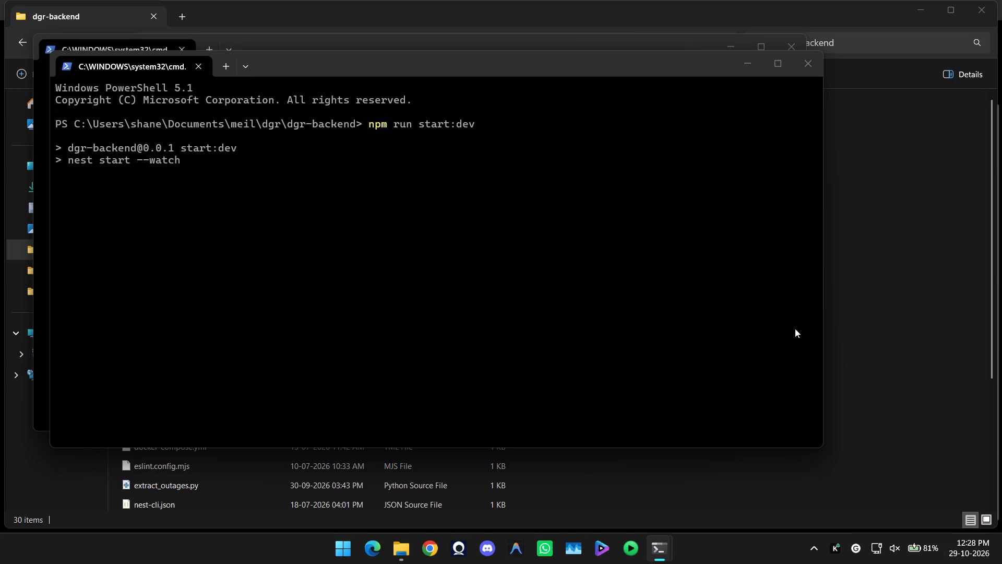
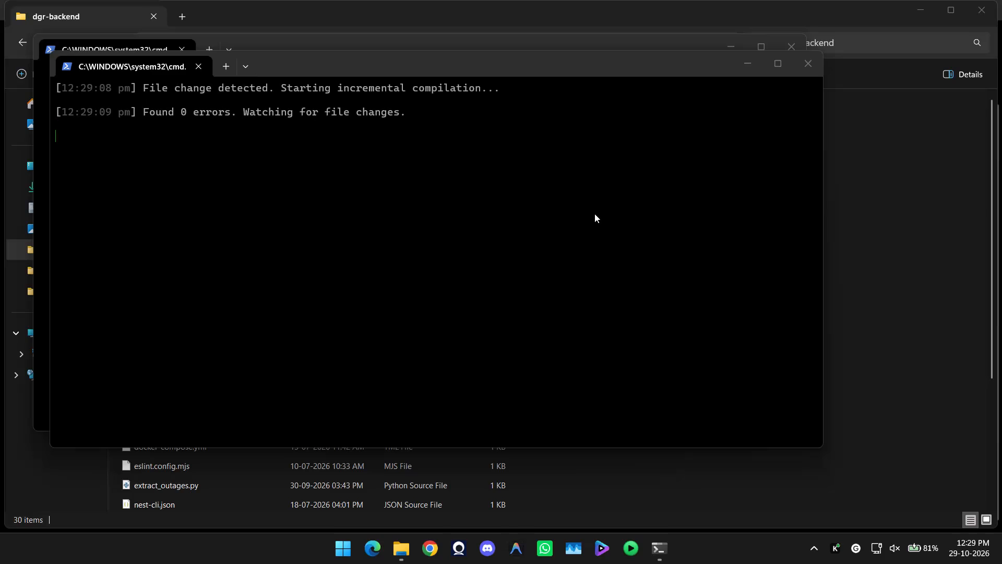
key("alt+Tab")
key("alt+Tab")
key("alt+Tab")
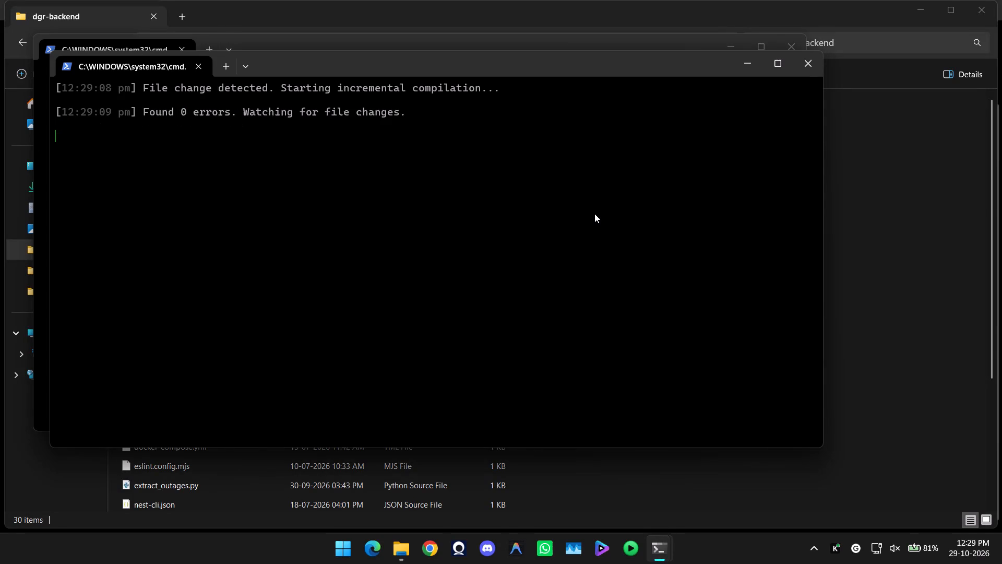
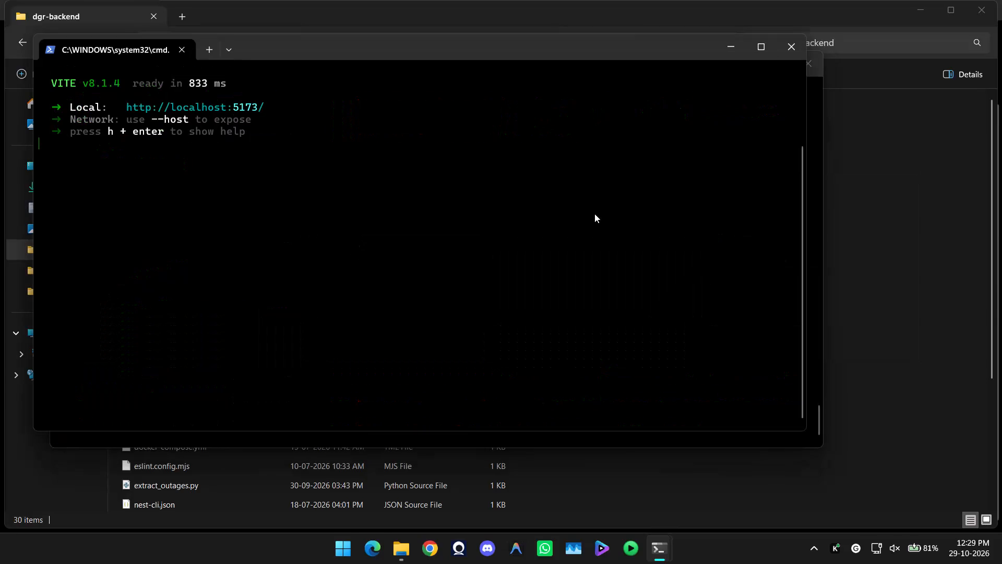
Open the DGR Portal running at localhost:5173 in Chrome and go to its Data Entry page.
key("alt+Tab")
key("alt+Tab")
left_click(186, 104, "ctrl")
left_click(424, 558)
left_click(545, 422)
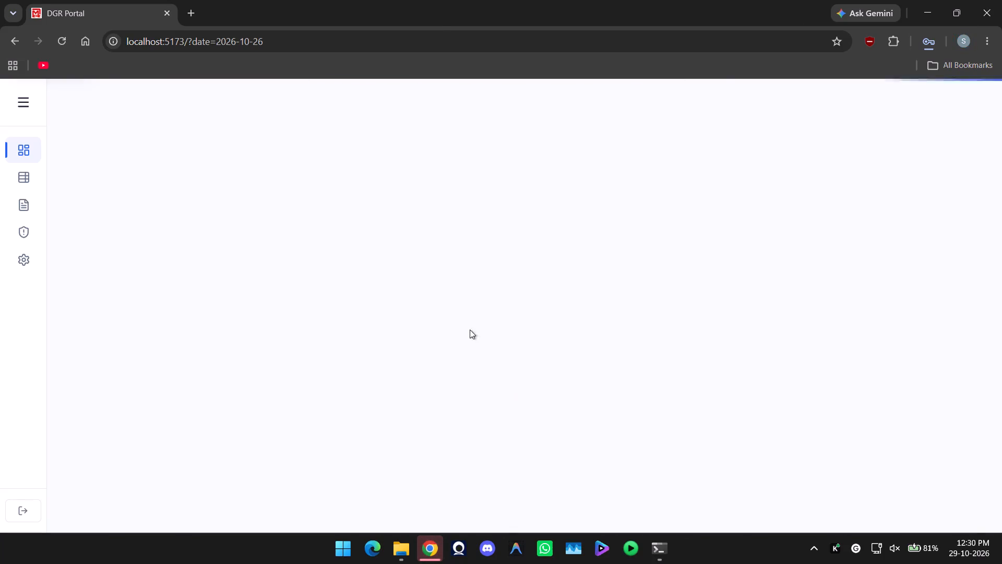
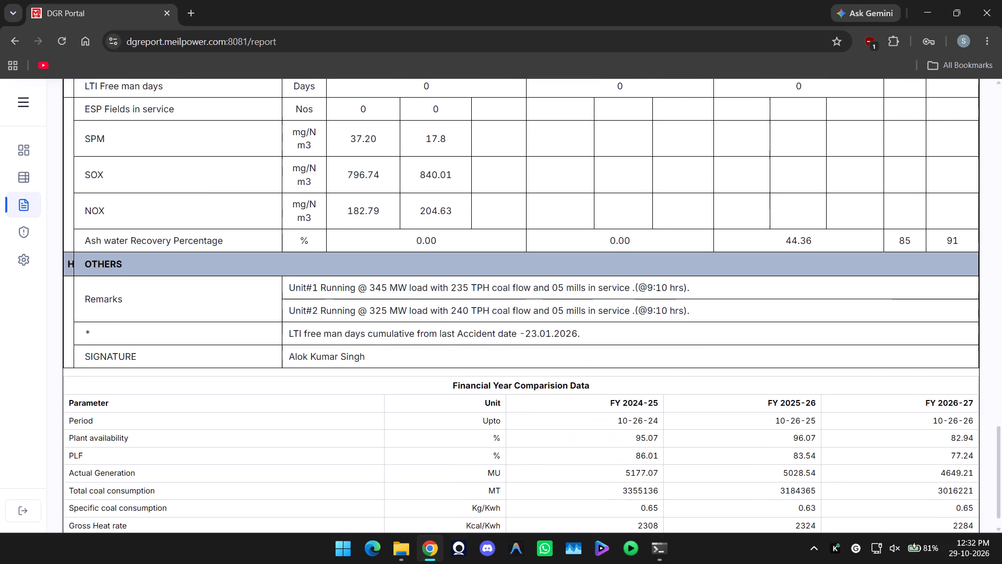
scroll(367, 242, "up", 8)
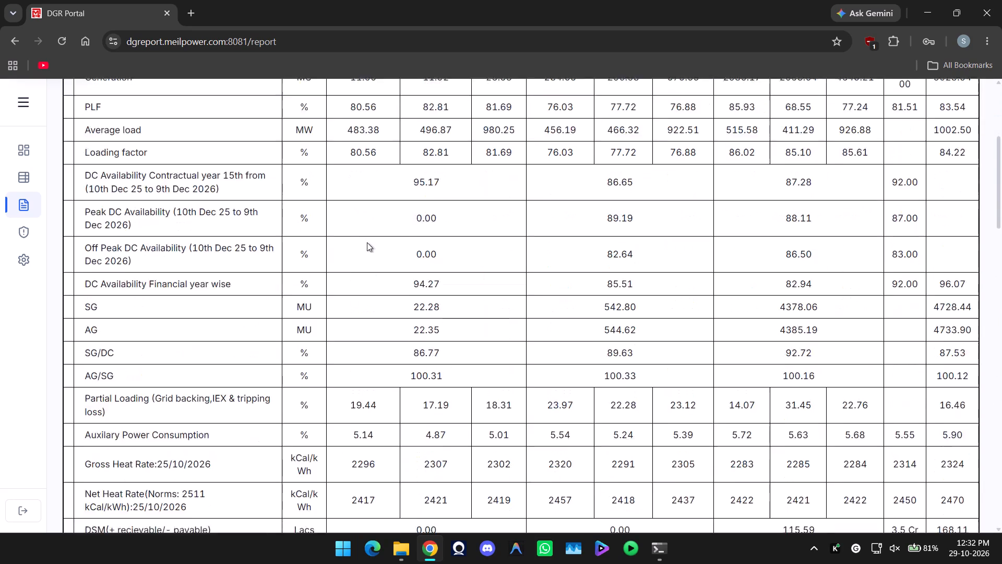
scroll(367, 242, "up", 1)
left_click(960, 122)
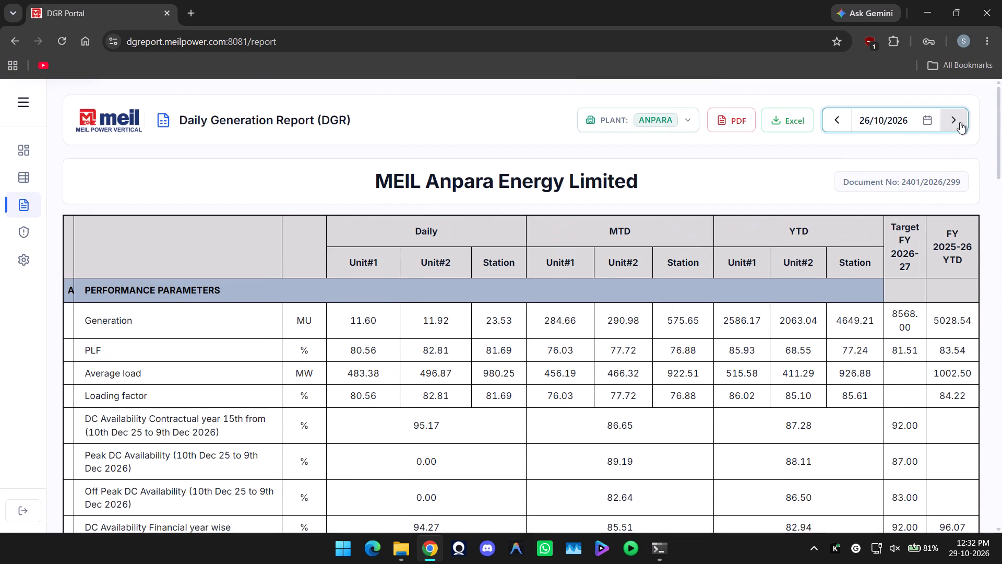
left_click(845, 121)
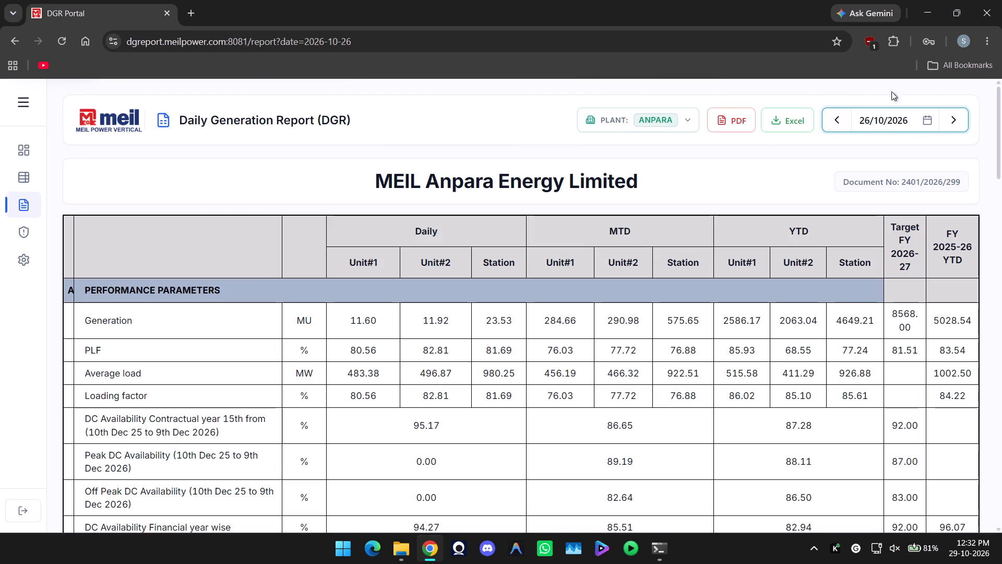
Open the Data Entry page for the Anpara plant and set its date to 27/10/2026.
left_click(26, 169)
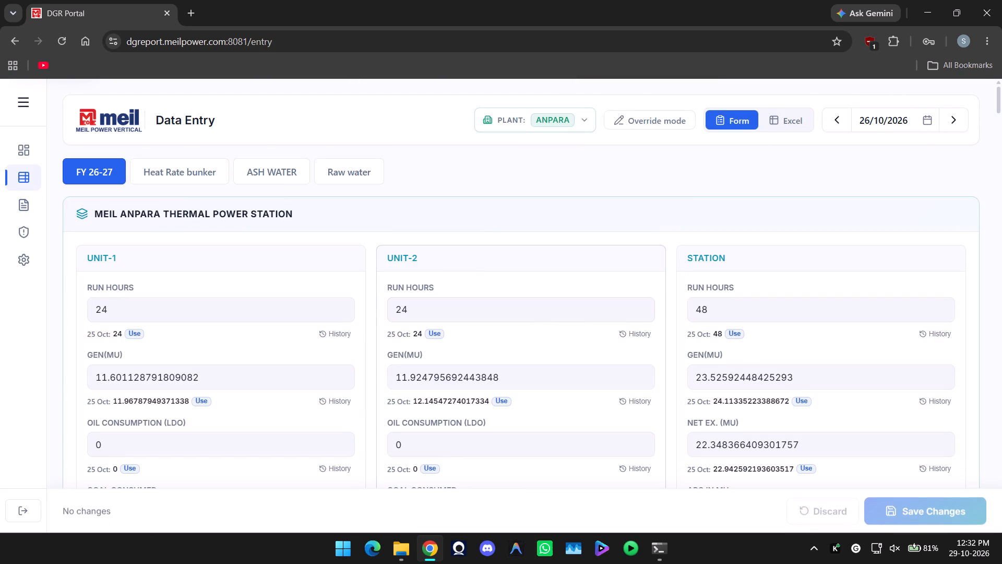
left_click(968, 119)
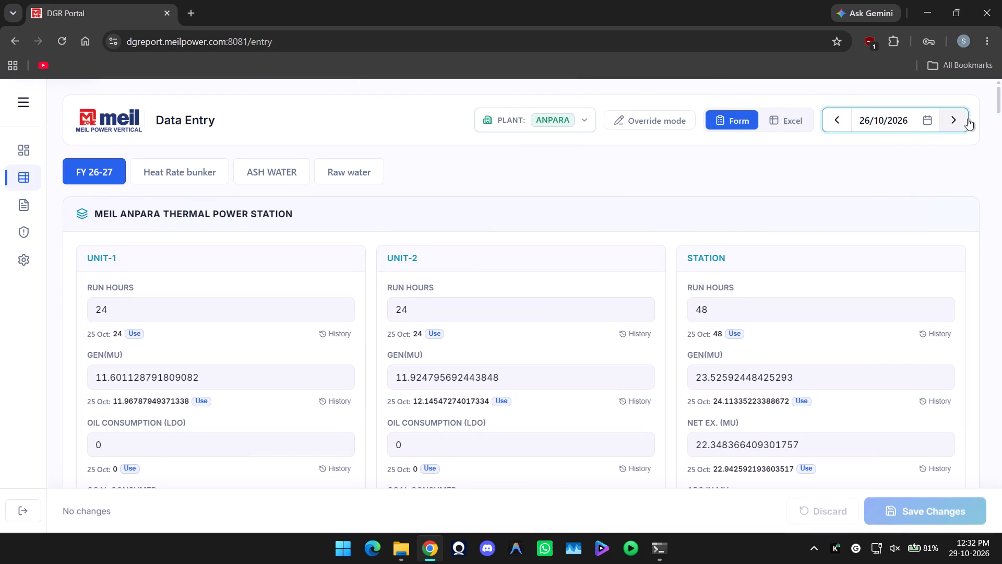
left_click(959, 122)
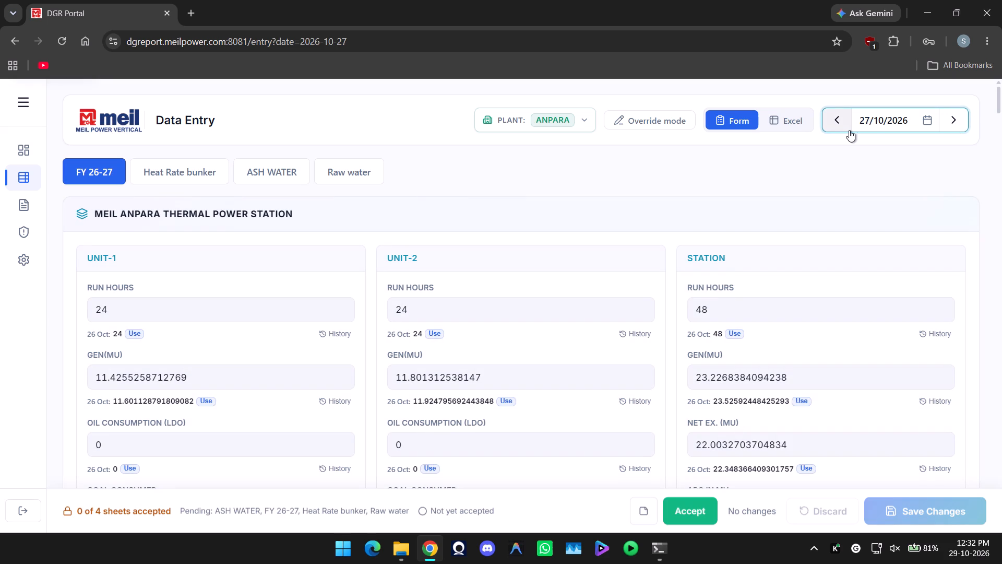
triple_click(849, 130)
double_click(848, 130)
triple_click(957, 125)
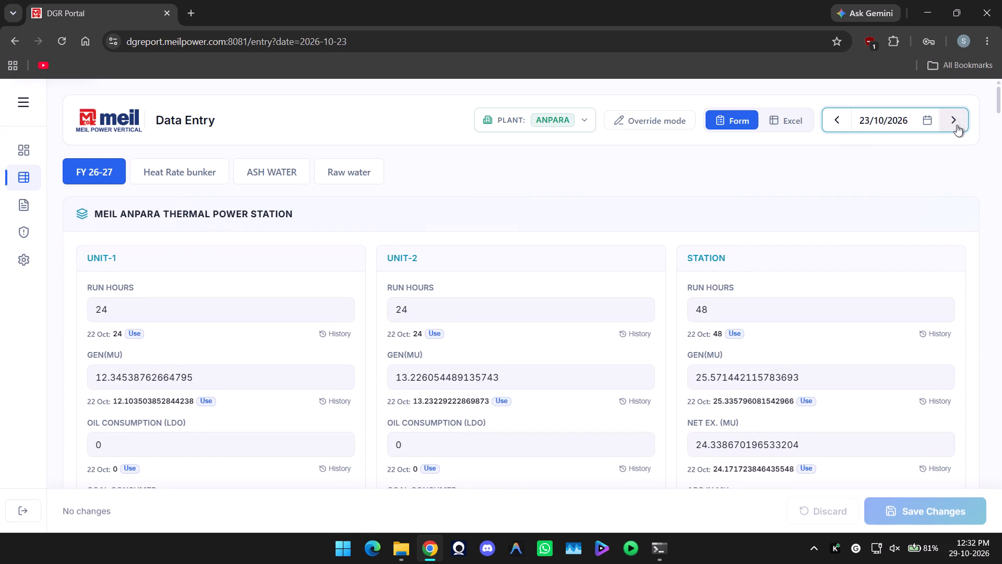
left_click(957, 125)
left_click(957, 125)
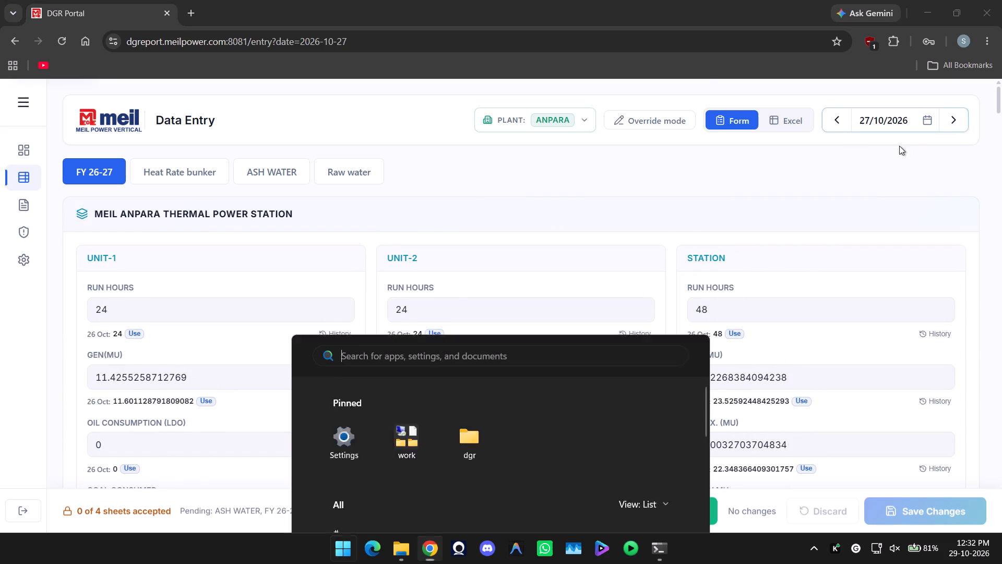
Launch Excel and return to the DGR Portal in Chrome.
type("exce")
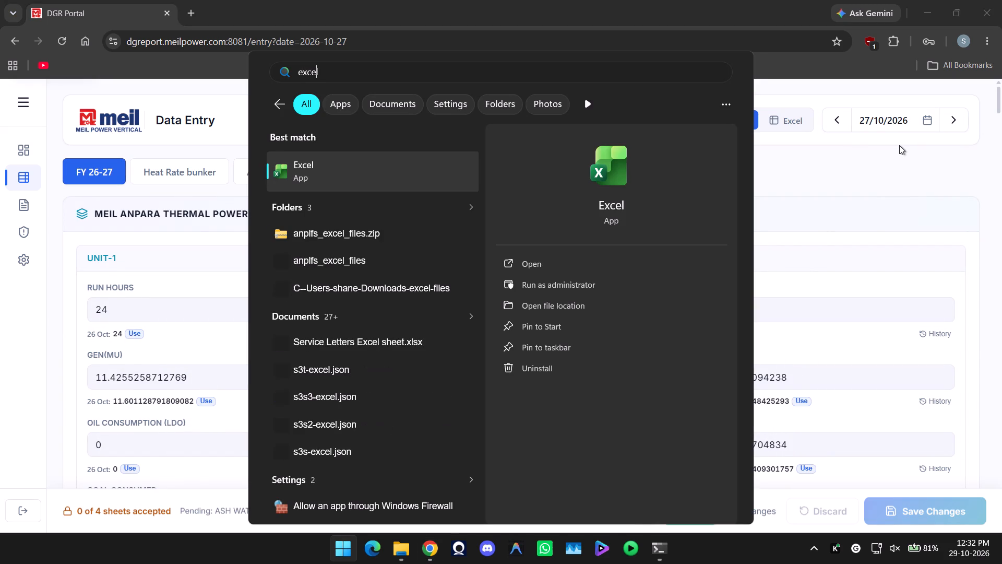
key("Return")
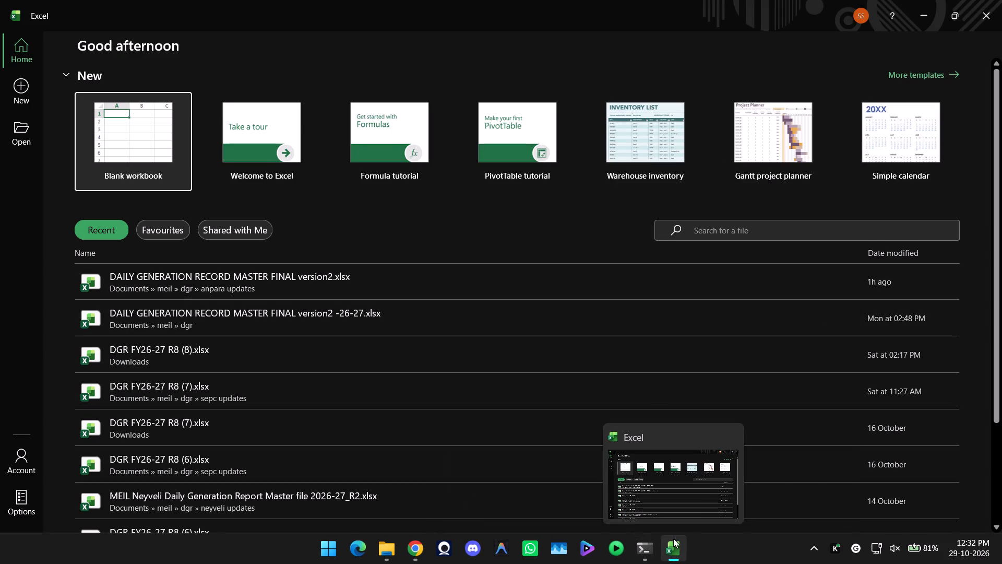
left_click(673, 538)
Examine the FY 26-27 entry form for 27/10/2026, from the outage and AHP data to the syncro date, LTI and planned outage fields.
scroll(671, 305, "down", 20)
scroll(671, 305, "down", 5)
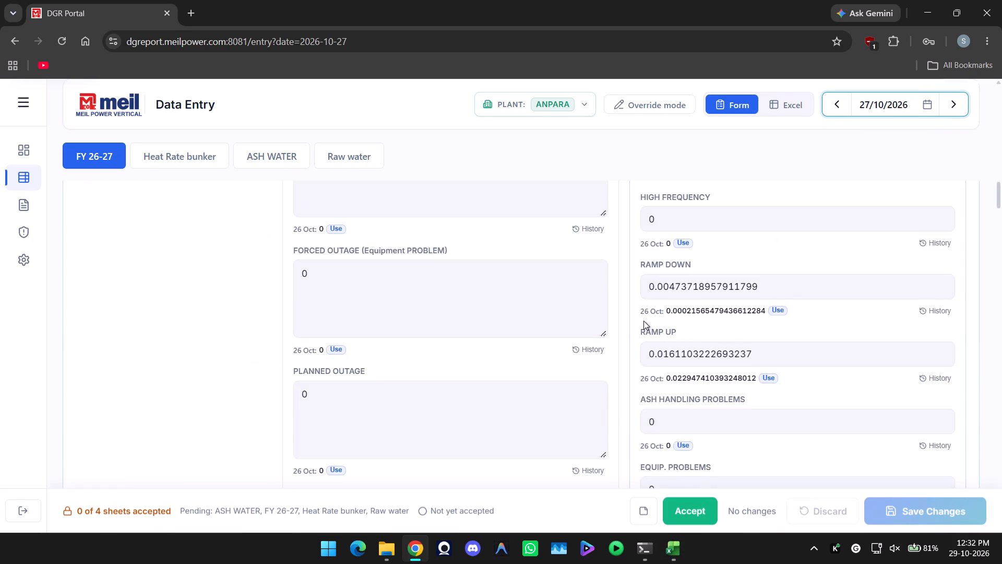
scroll(643, 321, "down", 20)
scroll(643, 321, "down", 20)
scroll(643, 321, "down", 2)
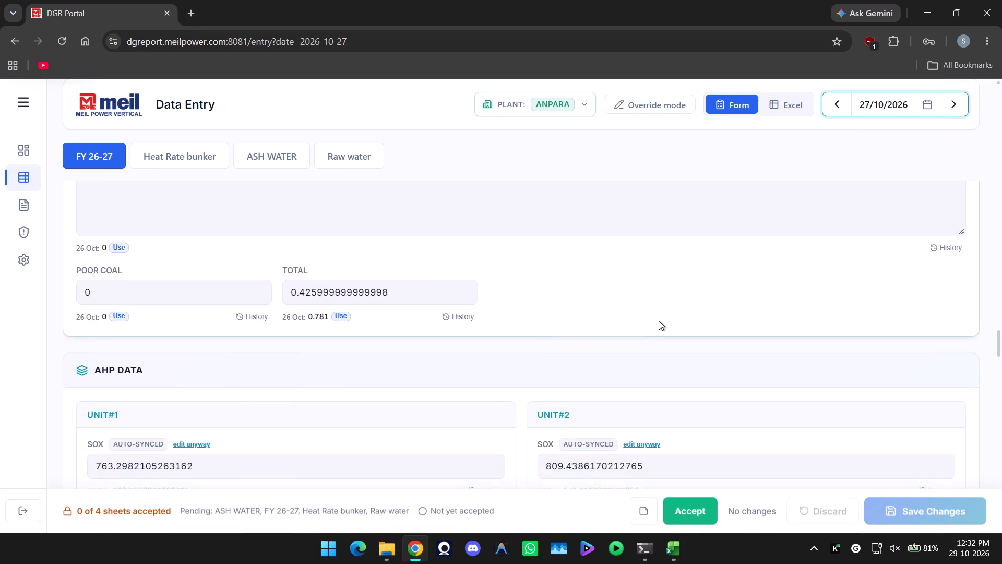
scroll(659, 321, "down", 19)
scroll(660, 321, "down", 8)
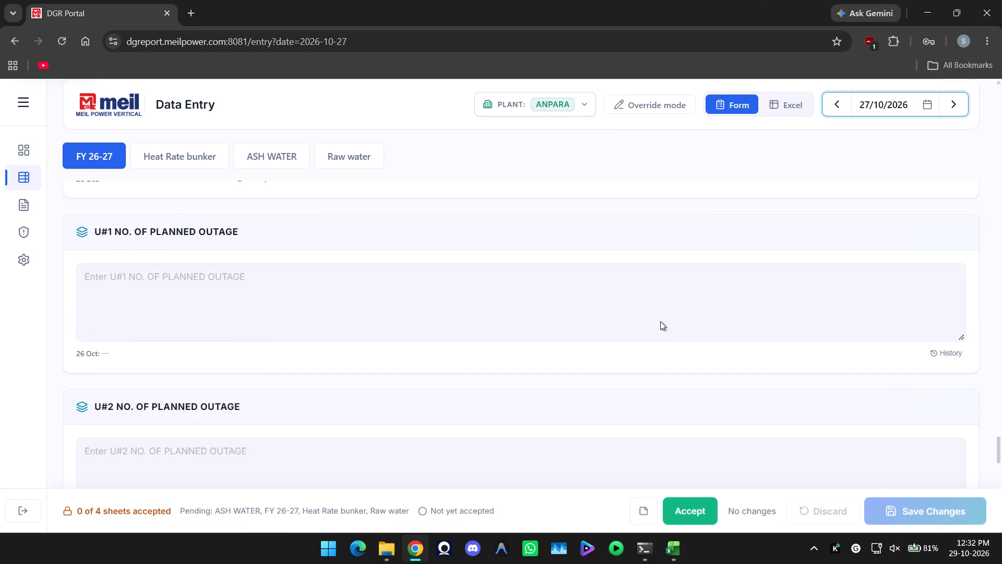
scroll(660, 321, "down", 4)
scroll(660, 318, "up", 10)
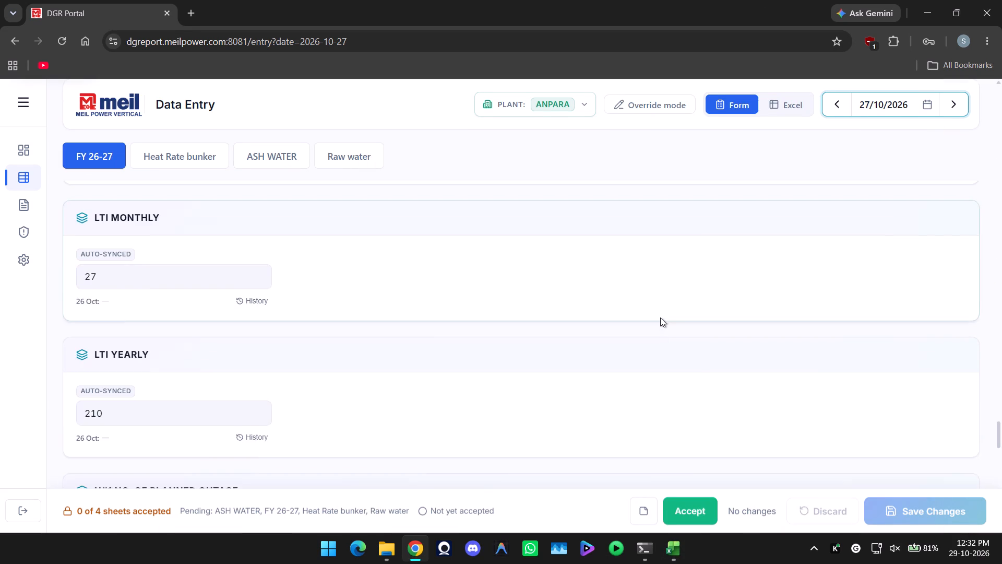
scroll(660, 318, "down", 4)
scroll(661, 296, "up", 4)
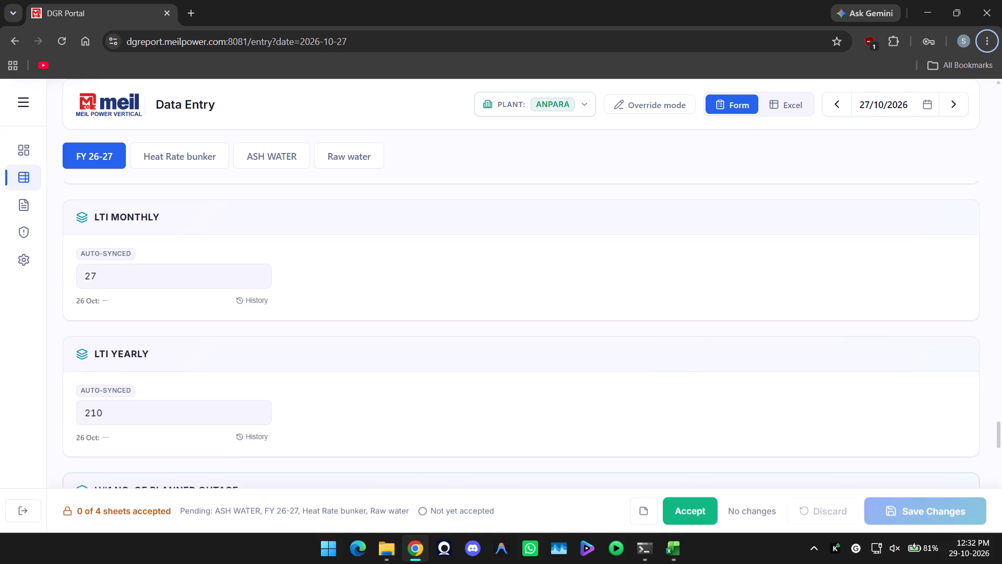
scroll(661, 296, "up", 7)
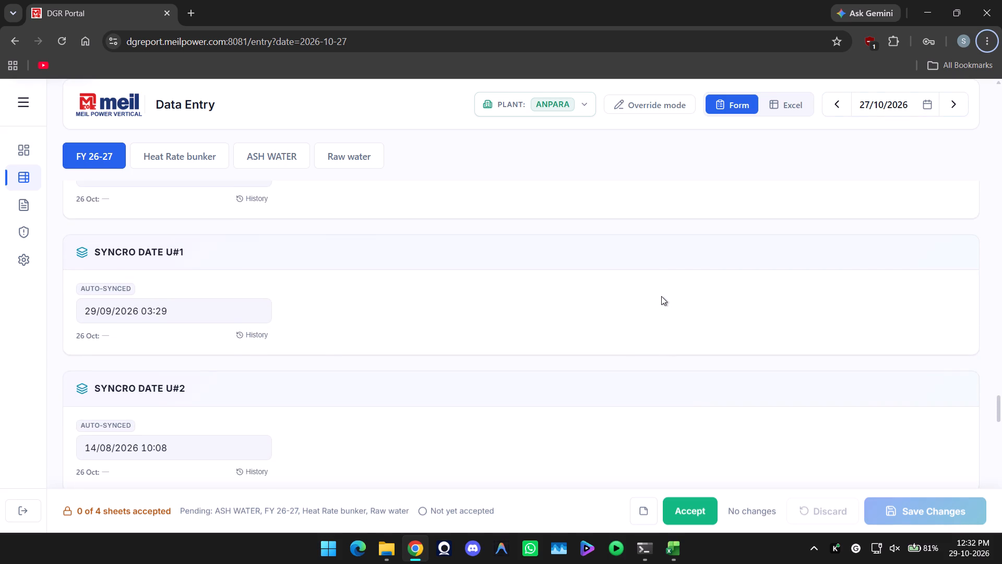
scroll(661, 296, "up", 5)
scroll(660, 298, "down", 16)
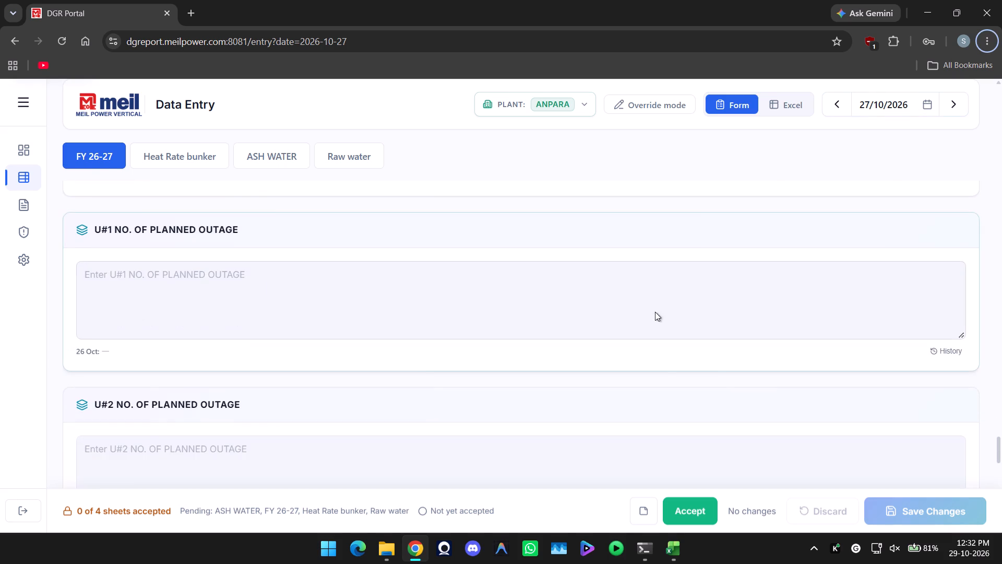
In Excel, open the recent workbook DAILY GENERATION RECORD MASTER FINAL version2.xlsx and go to its FY 26-27 sheet.
key("alt+Tab")
left_click(649, 294)
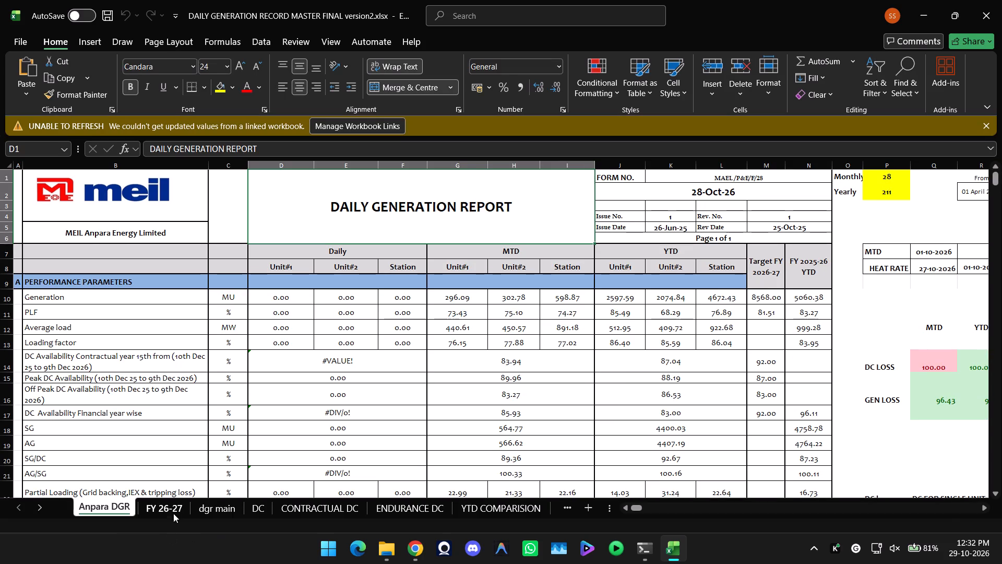
left_click(172, 505)
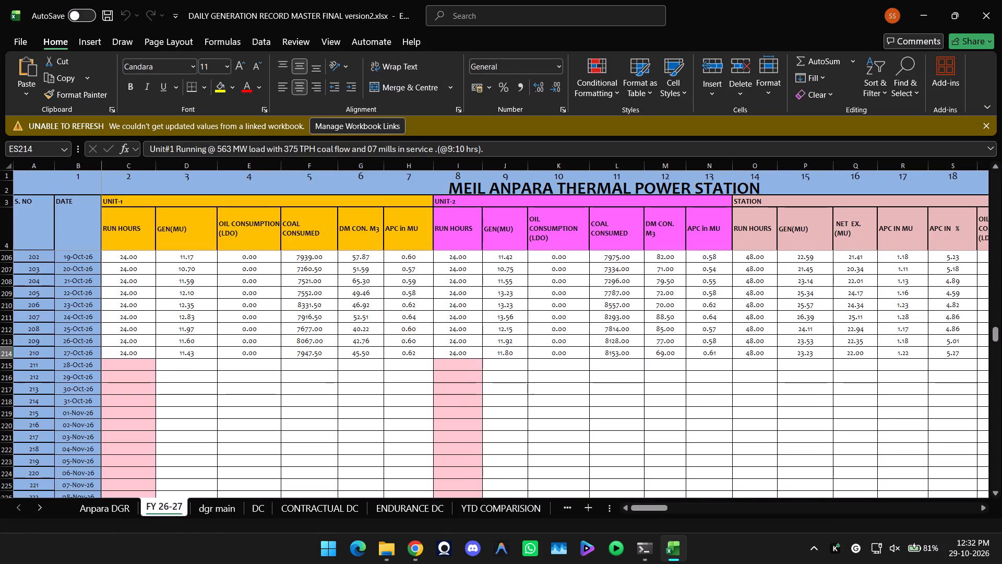
Examine the FY 26-27 sheet's columns from the unit and dispatch data through the generation and DC losses to AHP DATA, checking against the portal form.
scroll(252, 347, "down", 2)
scroll(250, 349, "up", 3)
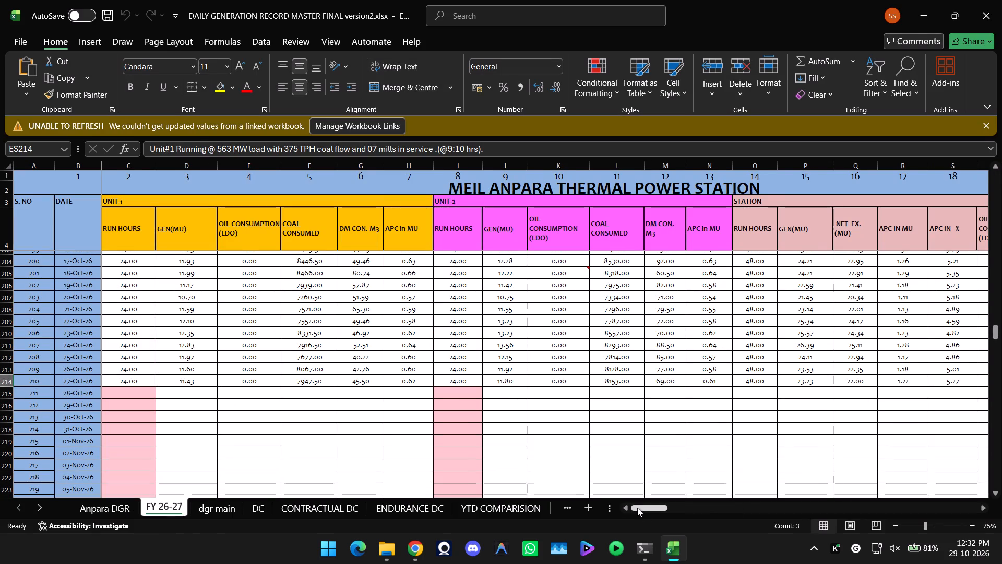
left_click_drag(637, 508, 650, 507)
key("alt+Tab")
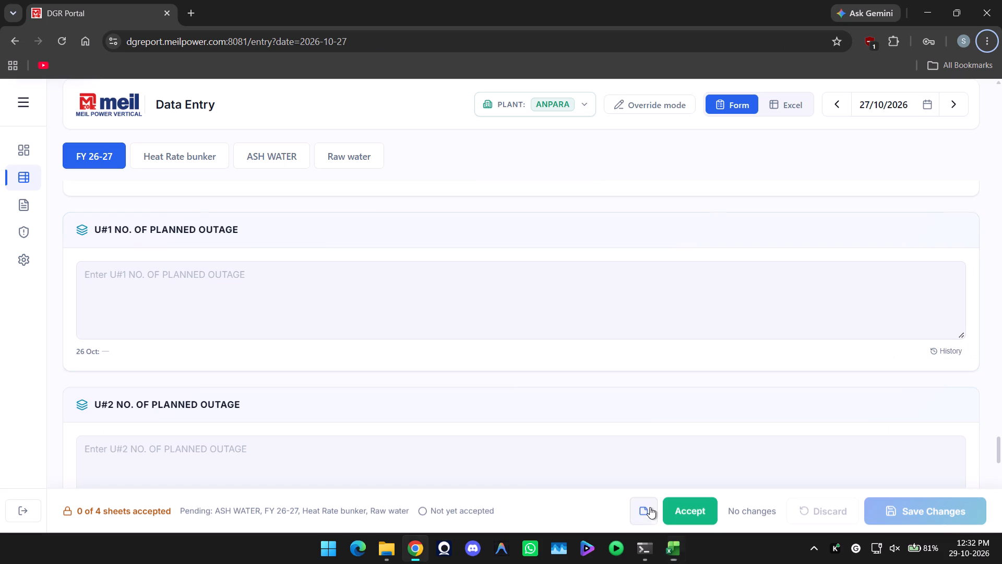
scroll(612, 382, "up", 2)
scroll(611, 385, "down", 1)
key("alt+Tab")
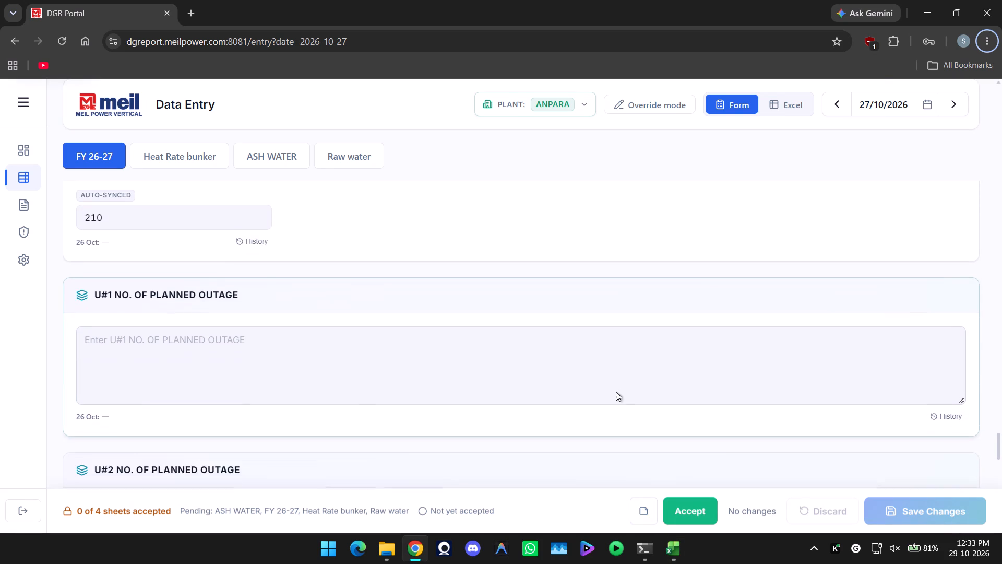
left_click_drag(661, 507, 691, 509)
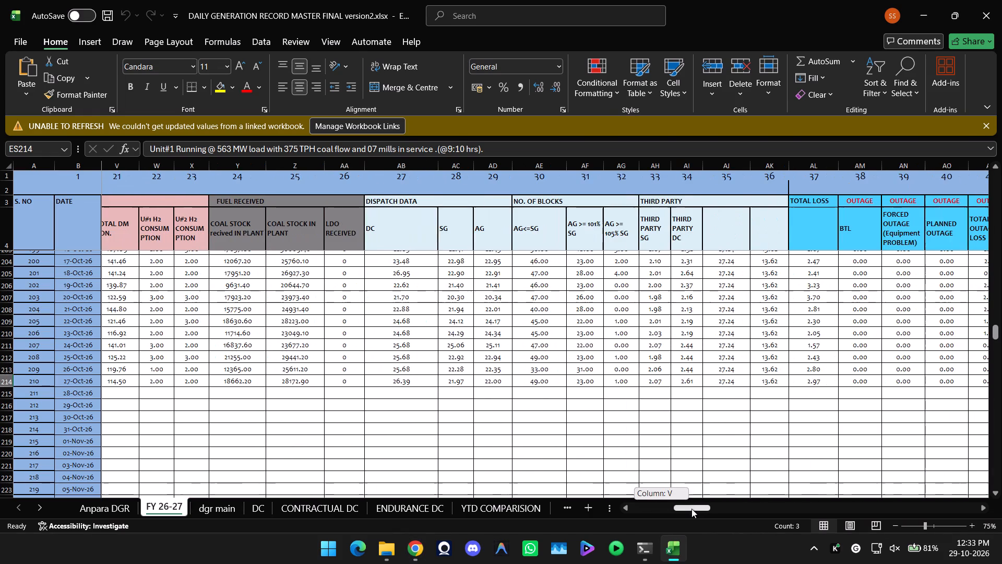
left_click_drag(691, 509, 715, 510)
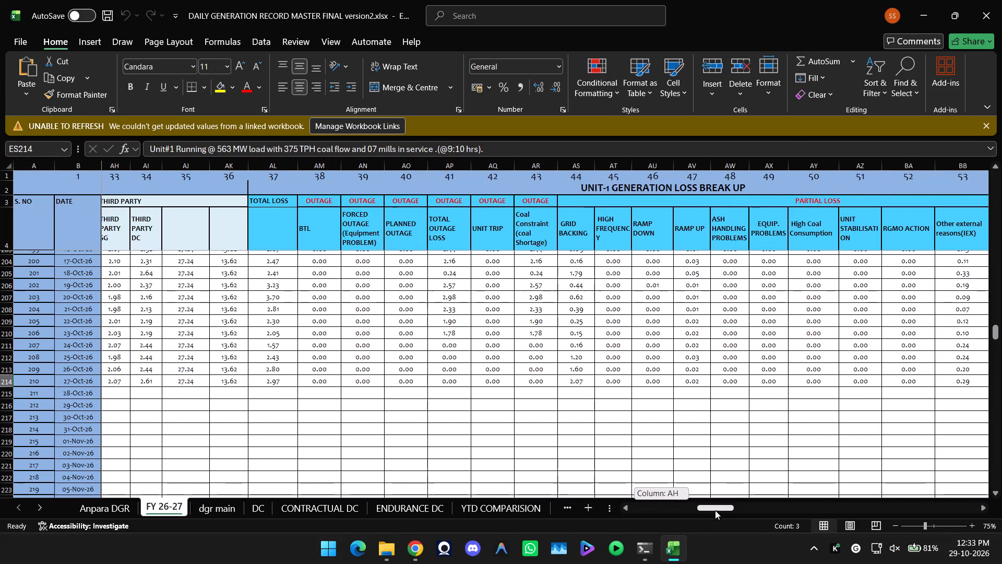
left_click_drag(715, 510, 717, 510)
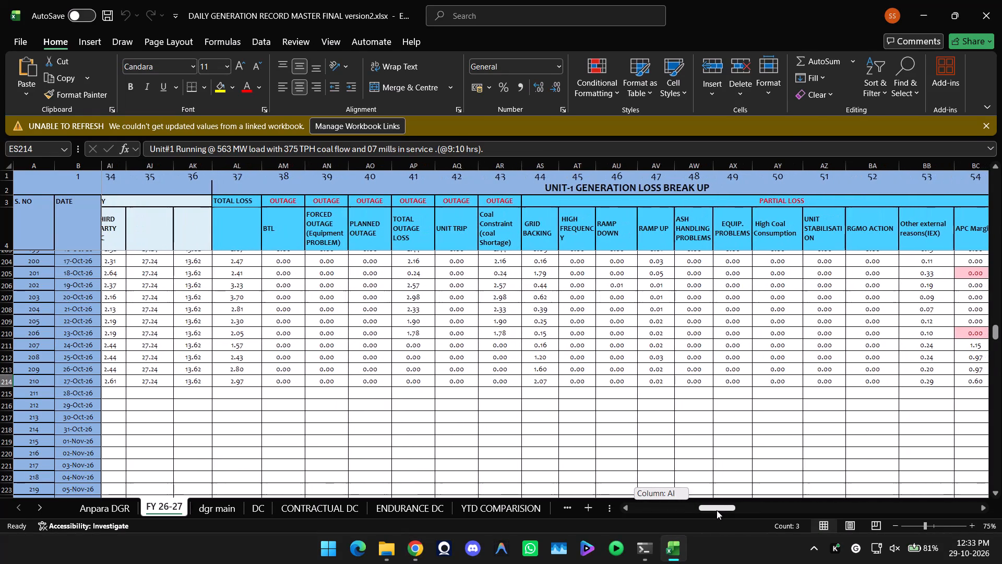
left_click_drag(717, 510, 735, 509)
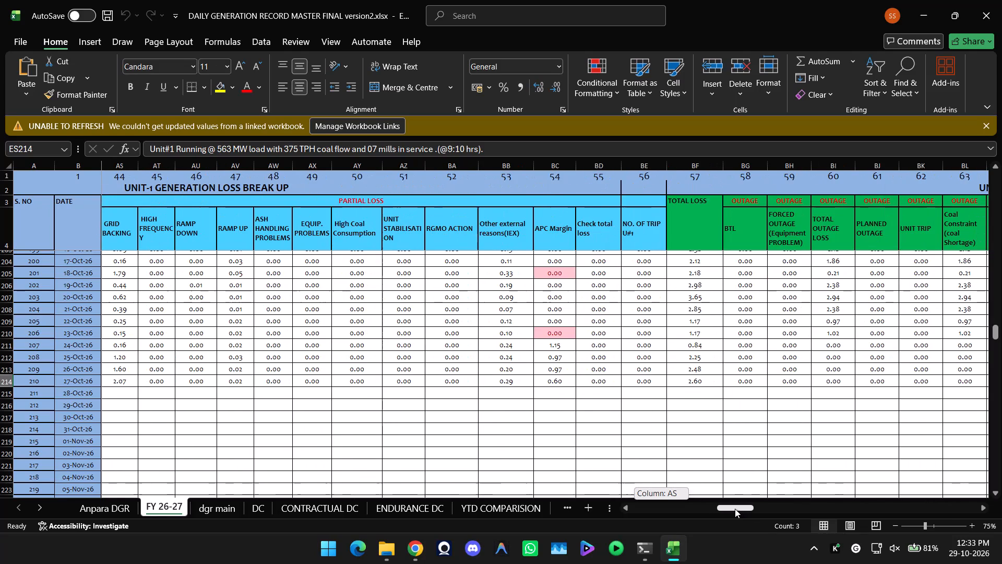
left_click_drag(735, 509, 748, 508)
key("alt+Tab")
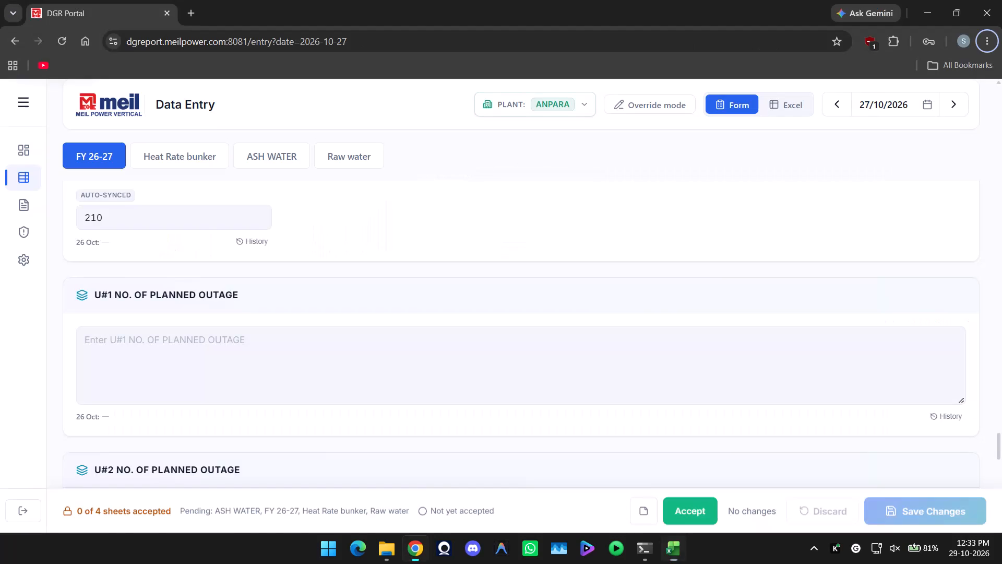
key("alt+Tab")
left_click_drag(748, 508, 797, 512)
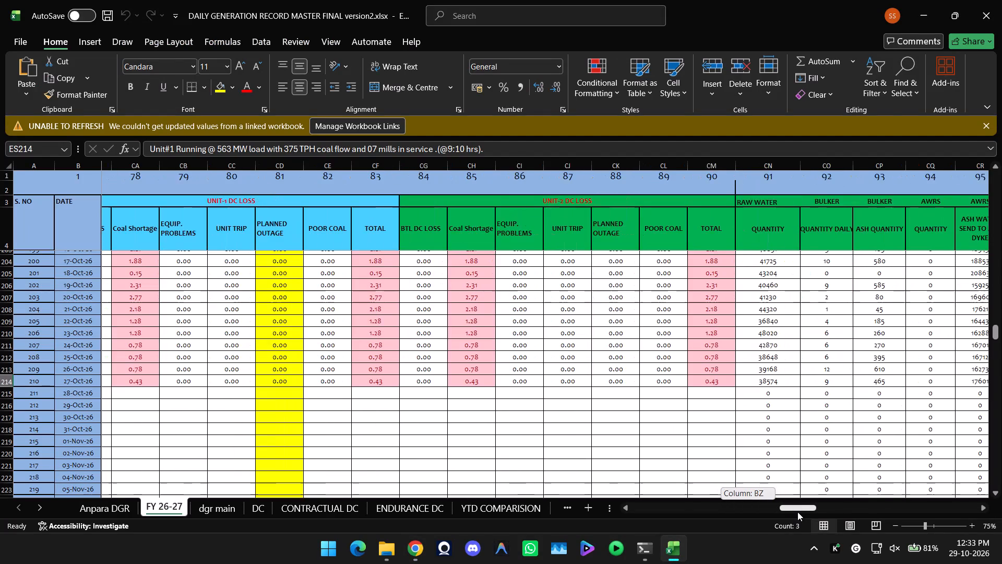
left_click_drag(797, 512, 825, 511)
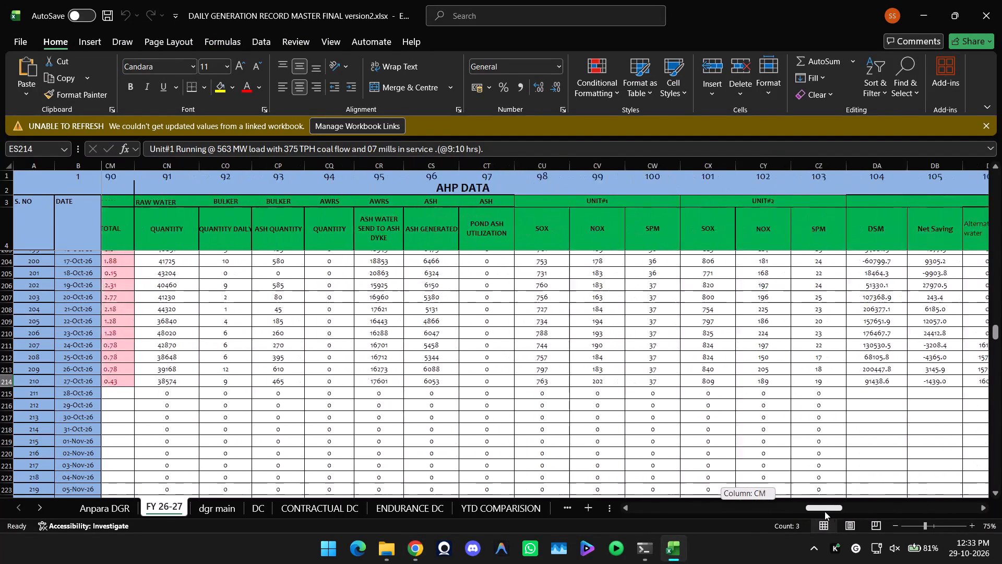
left_click_drag(825, 511, 821, 514)
In the DGR Portal form, review the fields from planned outage back through syncro dates and DSM to the AHP DATA section.
key("alt+Tab")
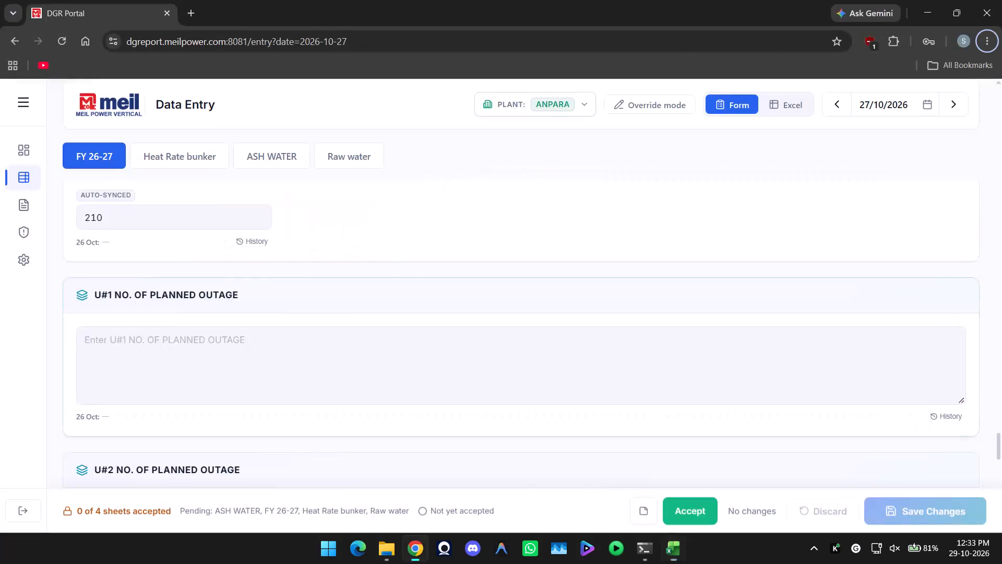
scroll(634, 393, "up", 5)
scroll(634, 393, "down", 2)
scroll(635, 393, "up", 8)
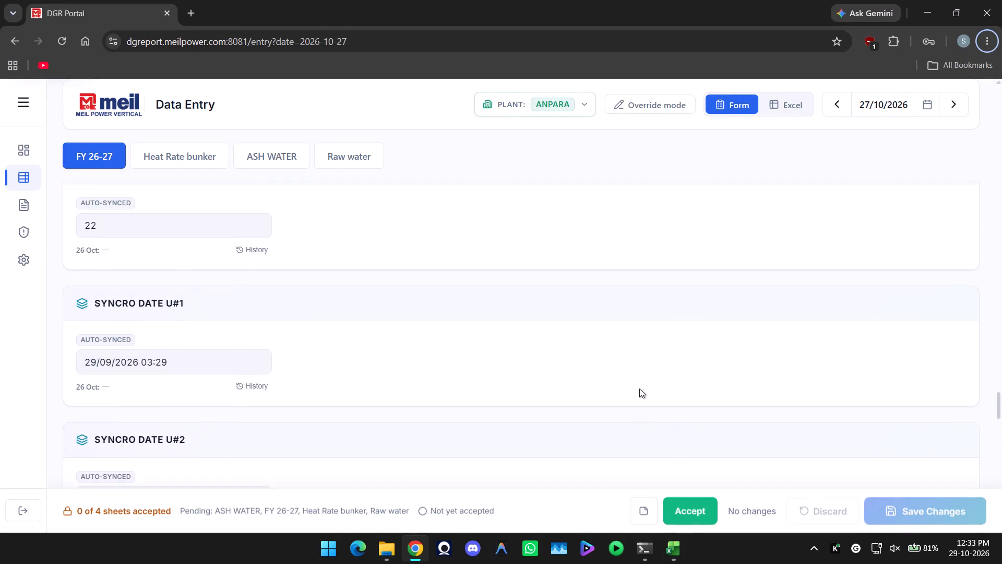
scroll(639, 389, "up", 10)
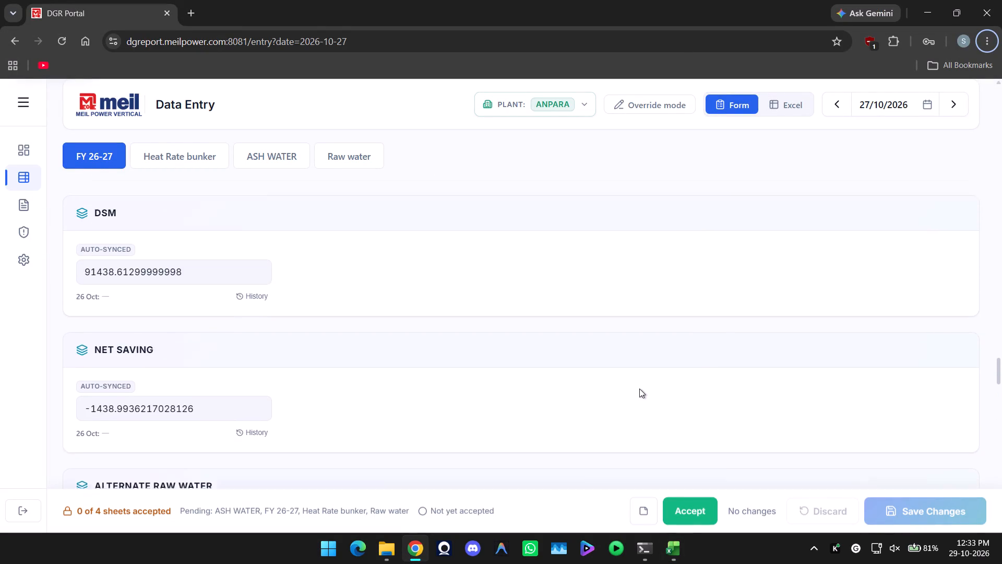
scroll(639, 389, "up", 5)
scroll(639, 389, "down", 5)
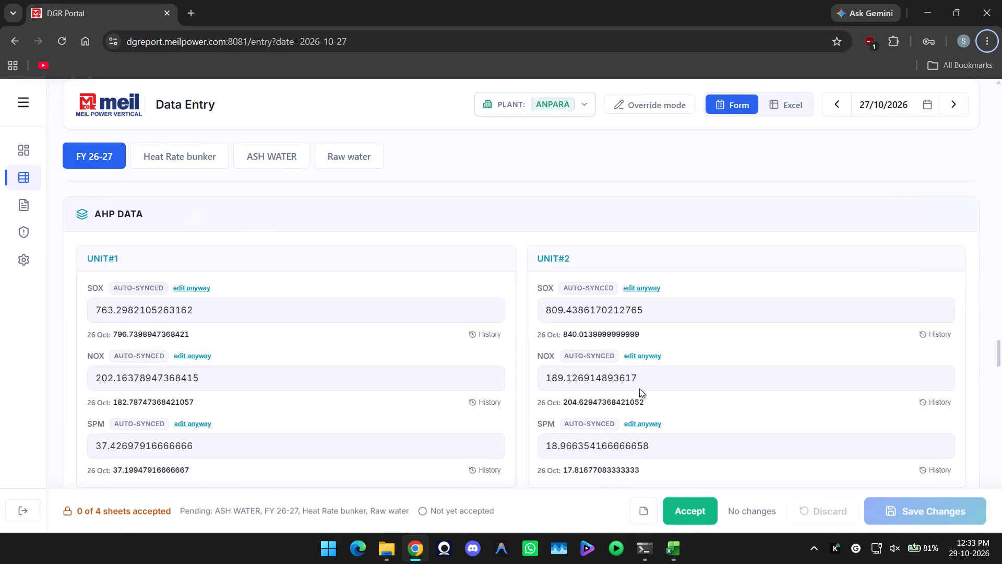
scroll(639, 389, "down", 2)
Compare Excel's AHP DATA, DSM, Net Saving and Alternate raw water columns with the corresponding fields in the portal form.
key("alt+Tab")
left_click_drag(807, 510, 817, 510)
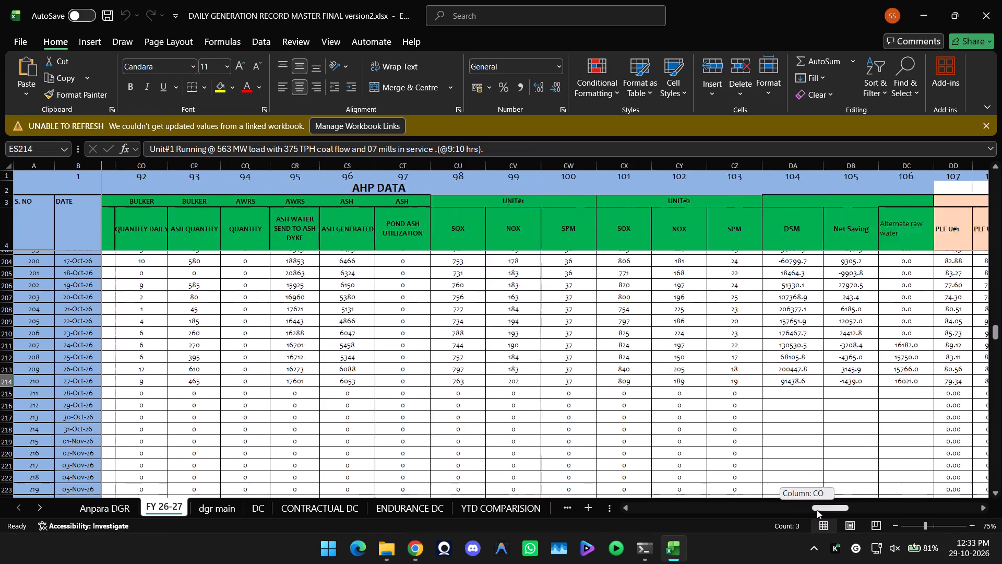
left_click_drag(817, 510, 827, 509)
key("alt+Tab")
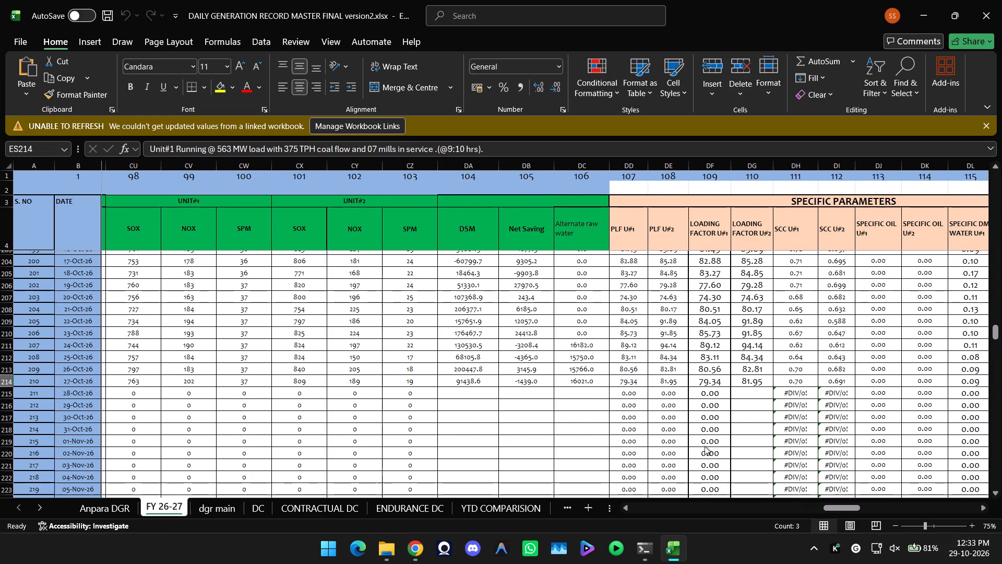
scroll(688, 437, "down", 3)
key("alt+Tab")
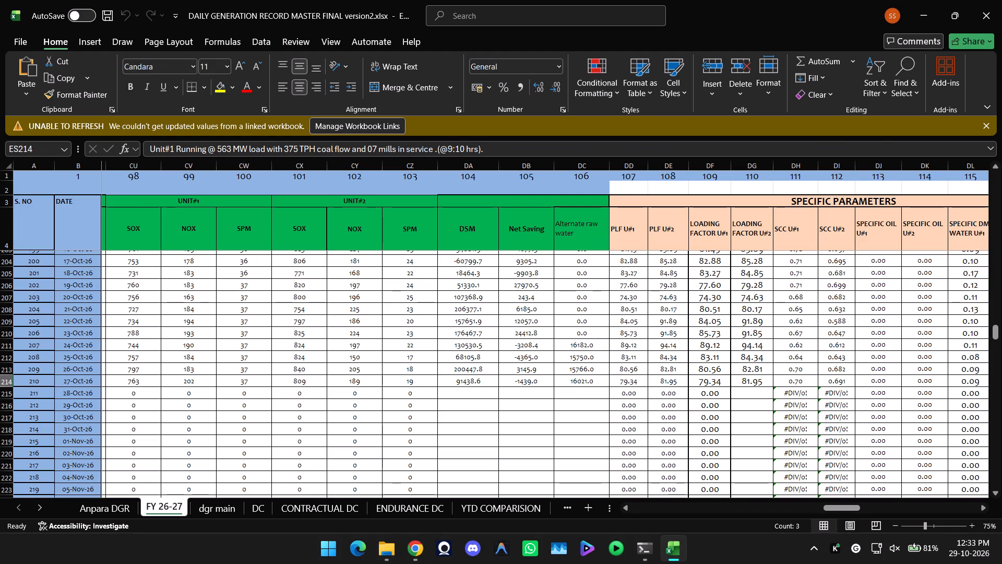
key("alt+Tab")
scroll(605, 380, "down", 2)
key("alt+Tab")
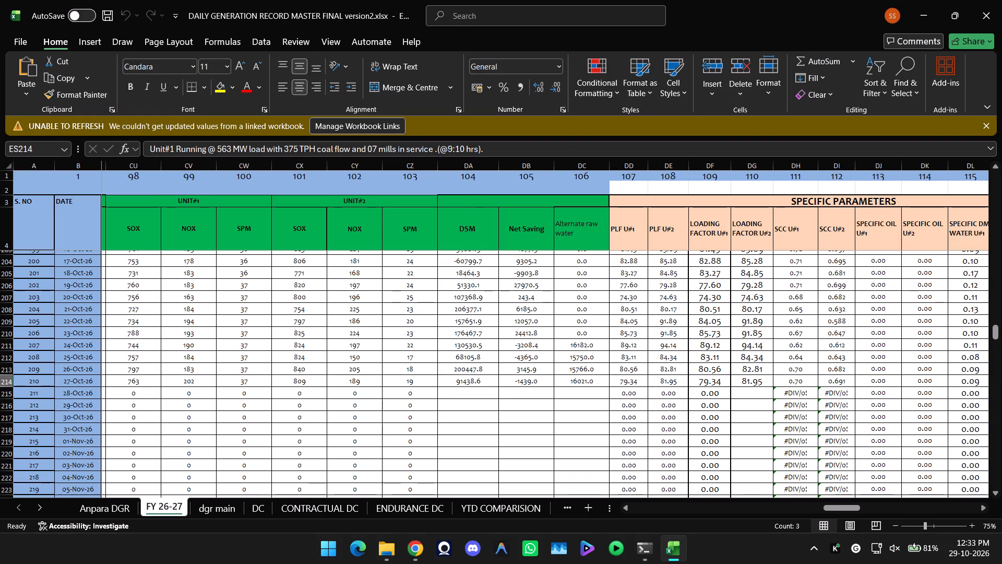
In Excel, inspect the 27-Oct-26 cells for PLF U#1, PLF U#2, Total raw water and ESP FIELD U#1.
left_click(626, 384)
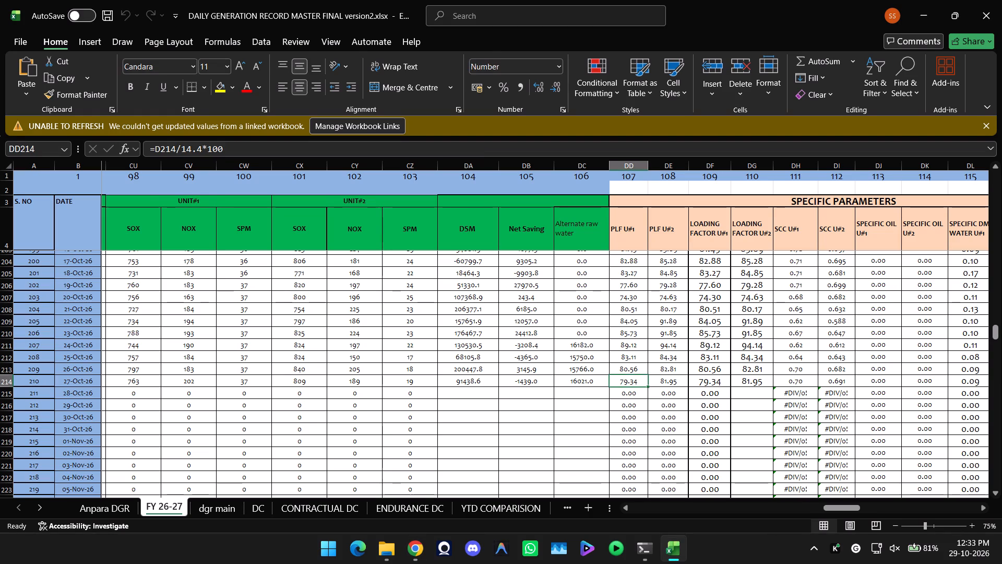
left_click(674, 385)
left_click_drag(830, 503, 866, 496)
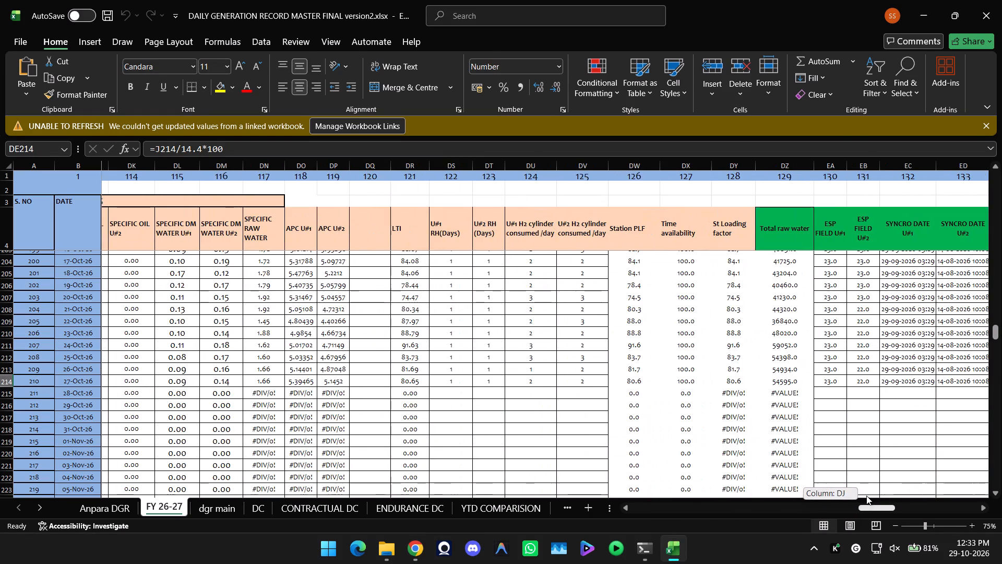
left_click_drag(866, 496, 869, 496)
left_click(697, 382)
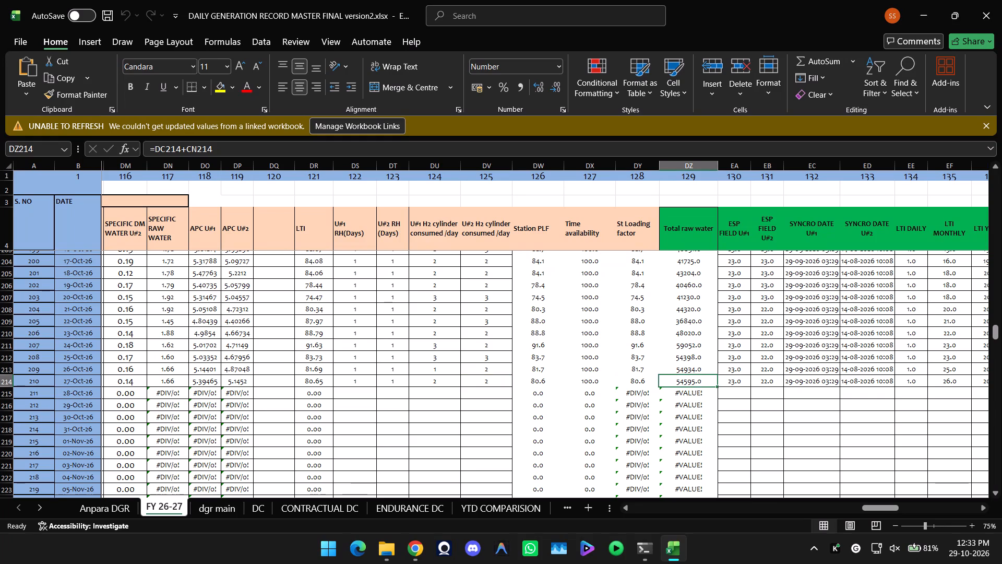
left_click(731, 382)
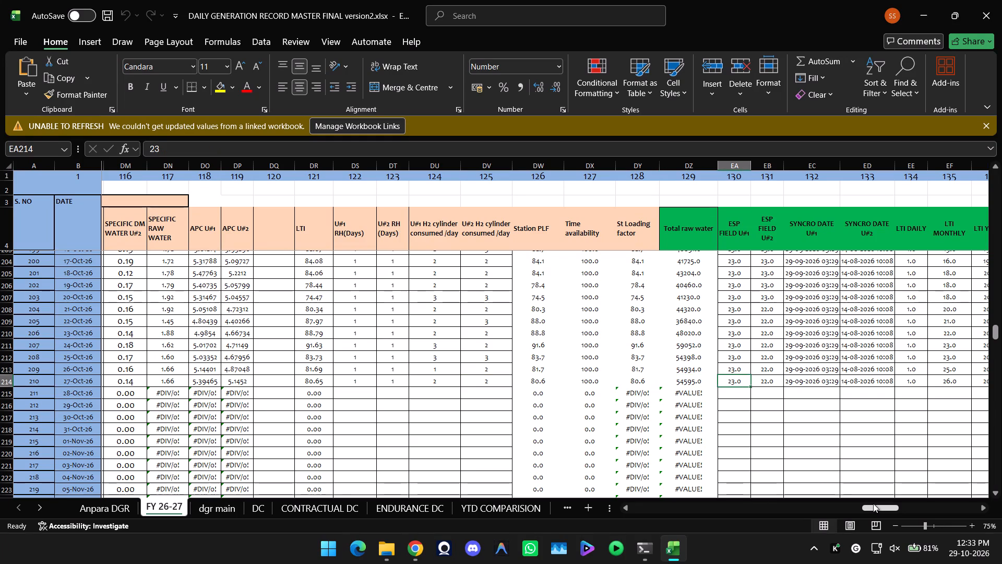
left_click_drag(876, 503, 892, 503)
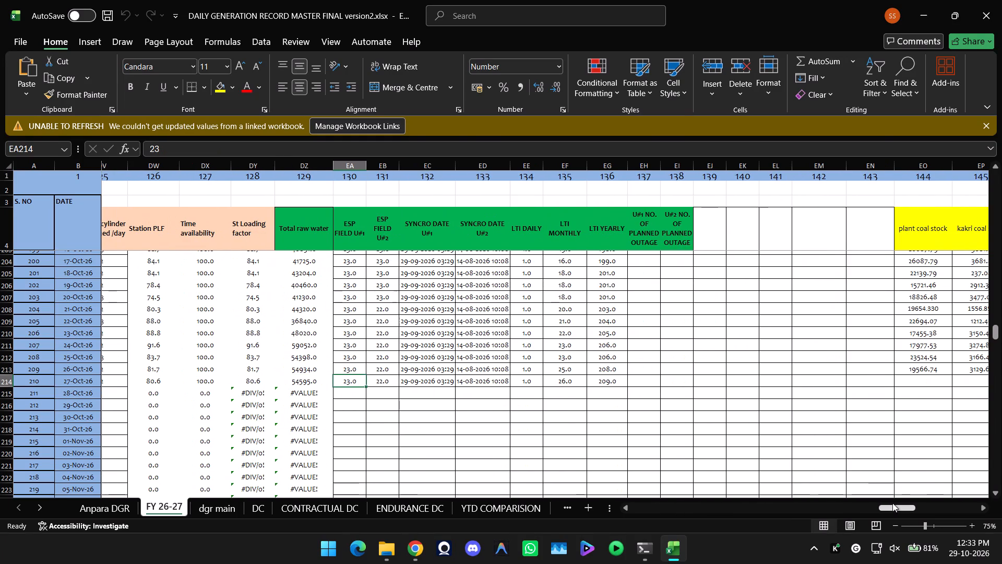
Compare Excel's ESP FIELD and SYNCRO DATE columns for 27-Oct-26 with the matching fields in the portal form.
key("alt+Tab")
scroll(725, 400, "down", 1)
key("alt+Tab")
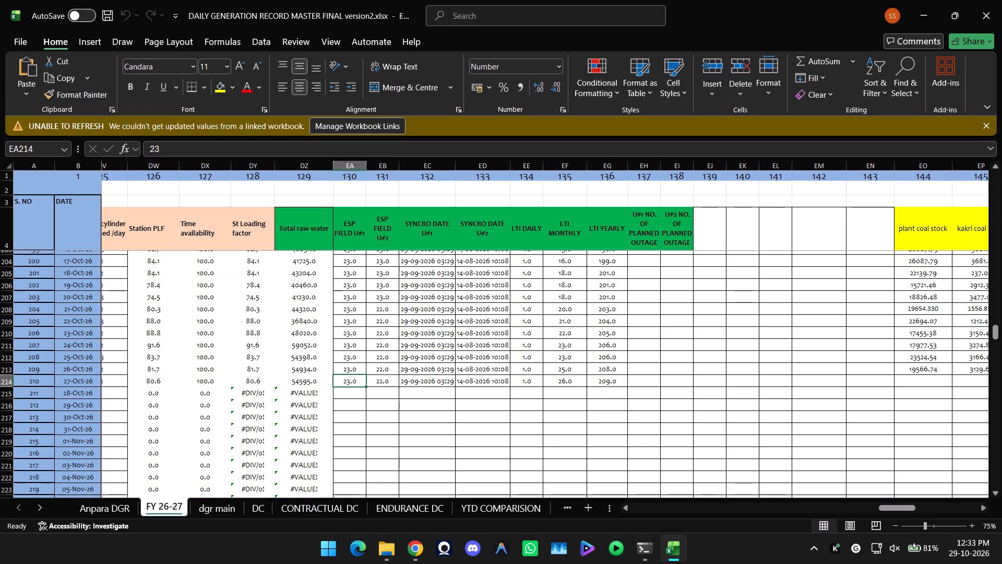
key("alt+Tab")
key("alt+Tab")
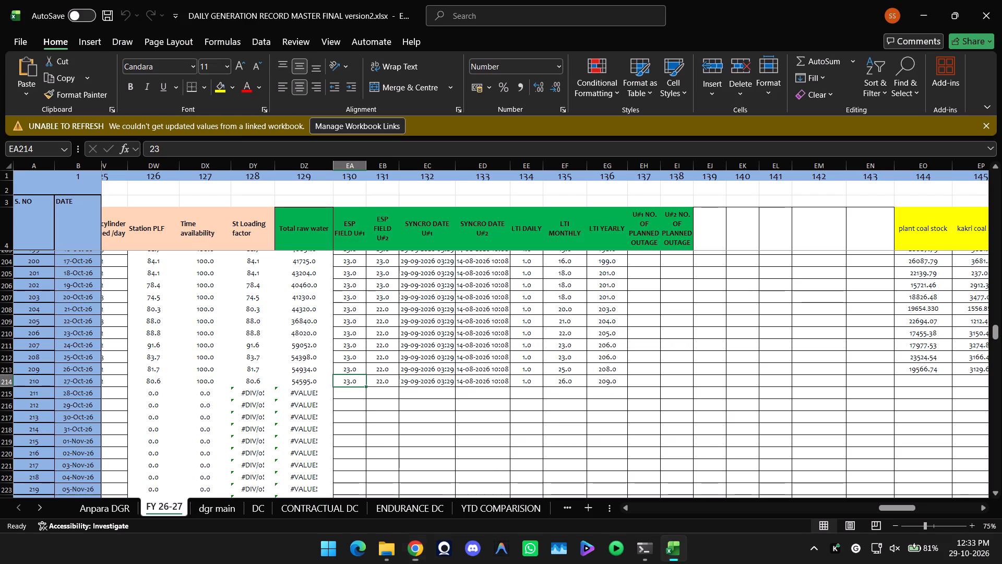
key("alt+Tab")
scroll(420, 378, "down", 2)
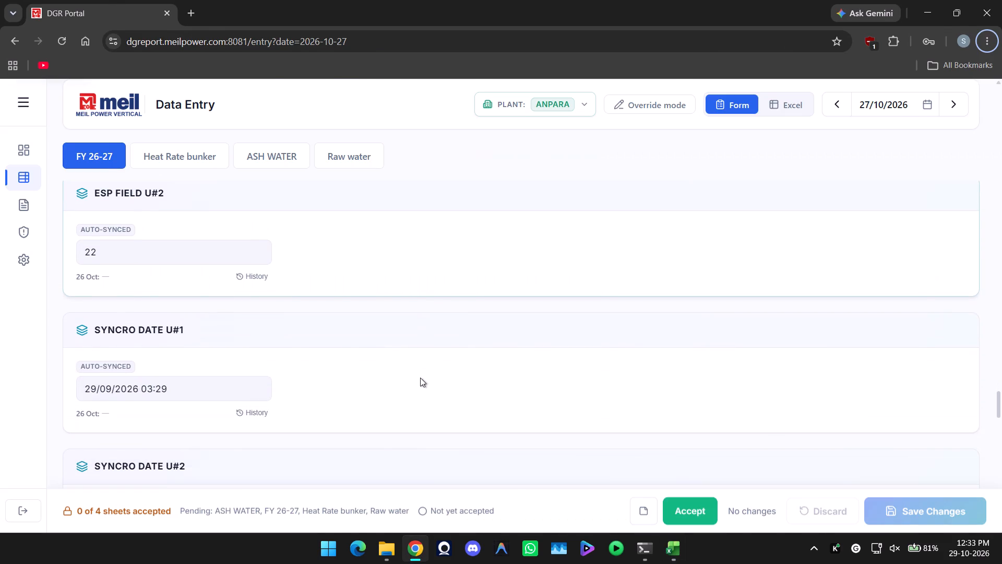
In Excel, inspect the 27-Oct-26 SYNCRO DATE U#2, LTI DAILY, LTI MONTHLY and LTI YEARLY cells and the surrounding days' entries.
key("alt+Tab")
left_click(484, 384)
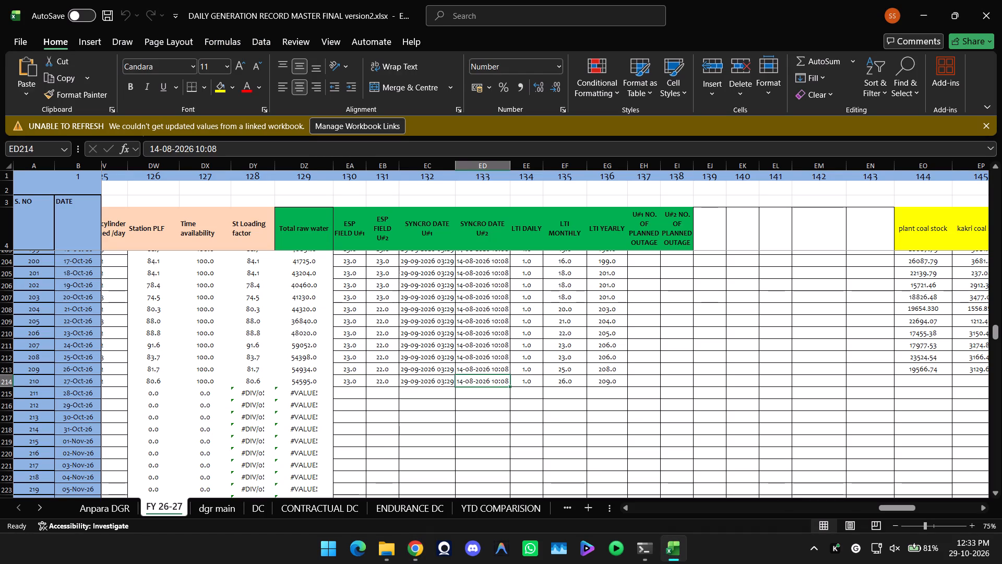
left_click(527, 383)
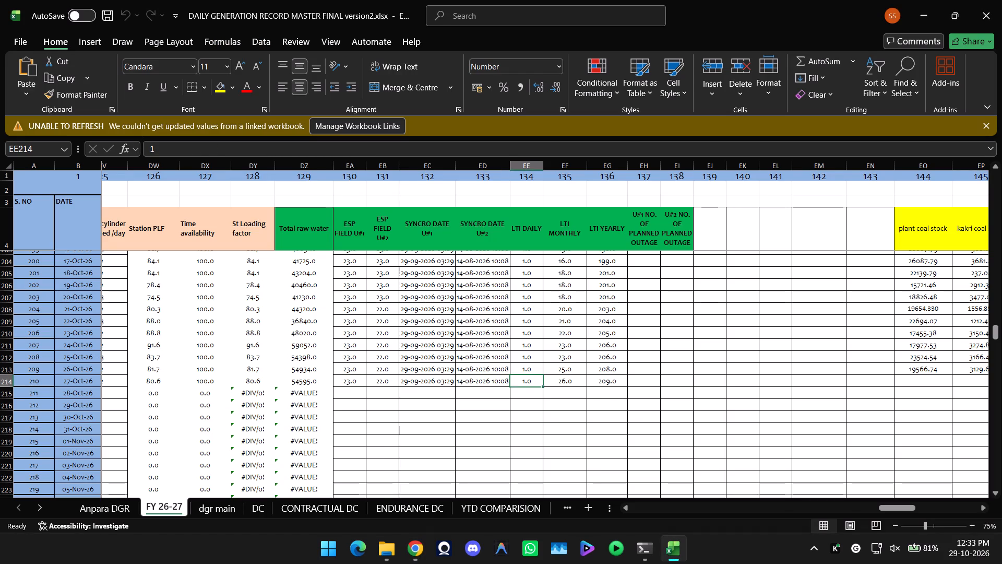
left_click(563, 382)
left_click(611, 381)
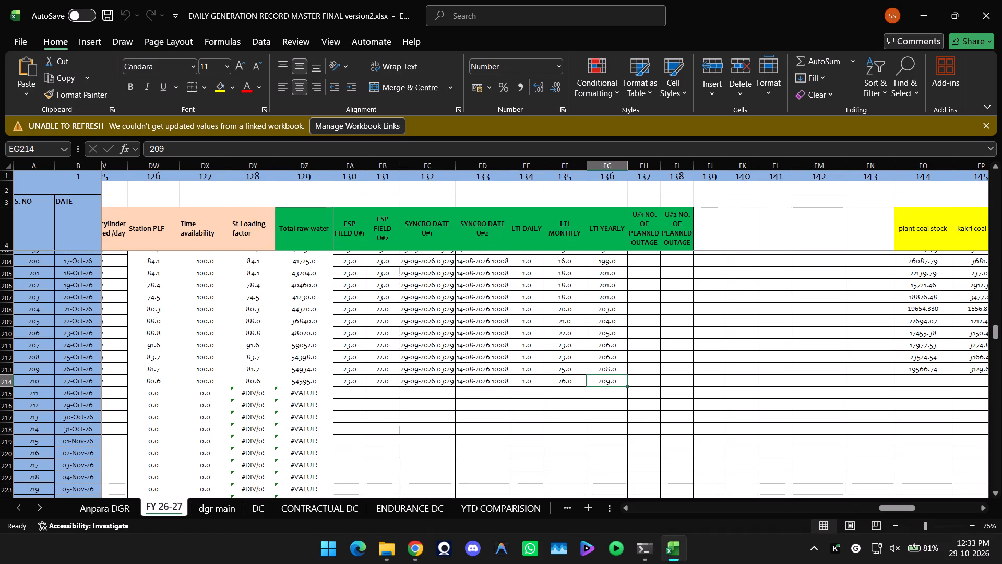
scroll(578, 340, "up", 9)
scroll(577, 340, "down", 6)
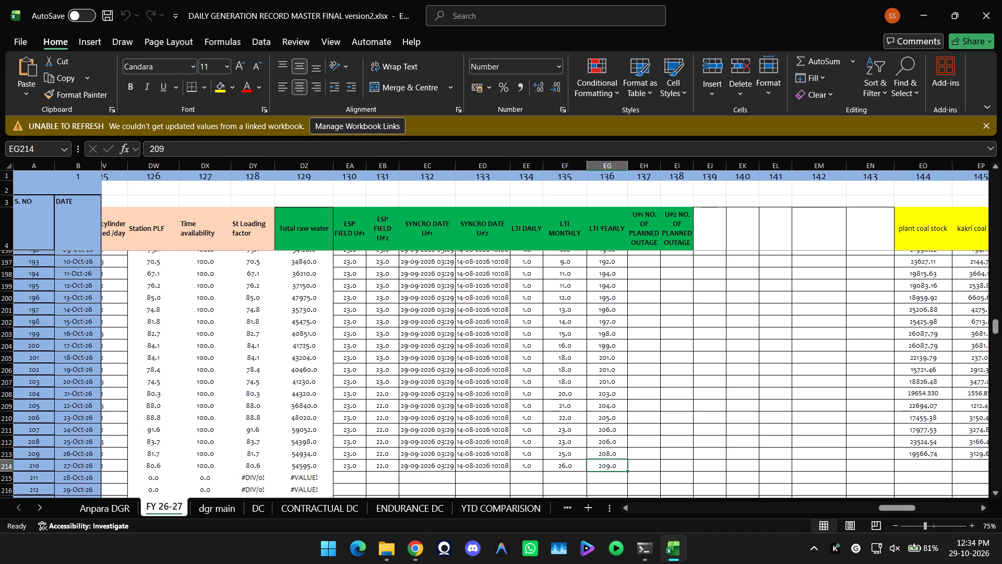
scroll(577, 340, "down", 3)
scroll(657, 369, "up", 4)
scroll(657, 369, "down", 6)
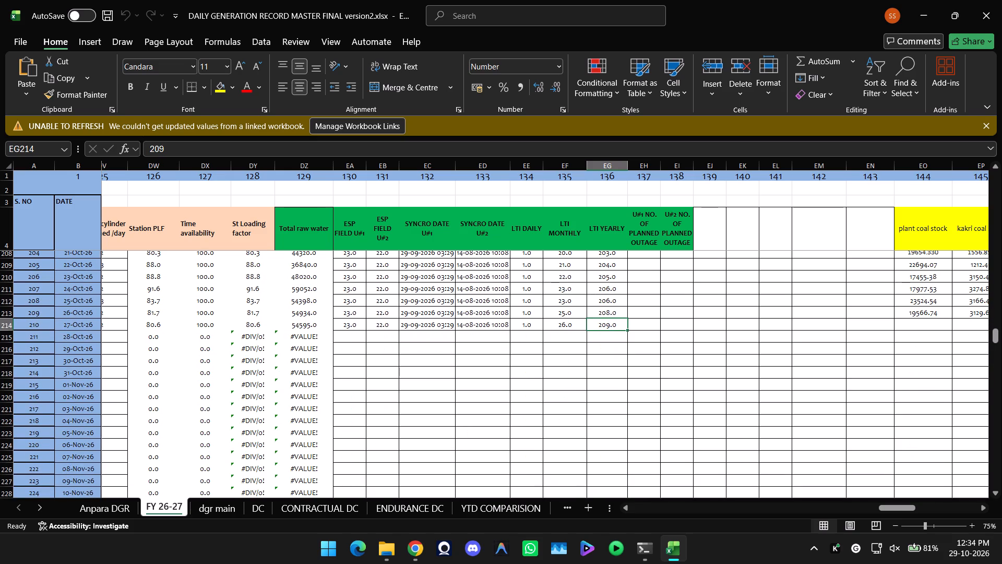
Compare the portal's SYNCRO DATE U#2 and LTI DAILY fields with Excel's 27-Oct-26 cells.
key("alt+Tab")
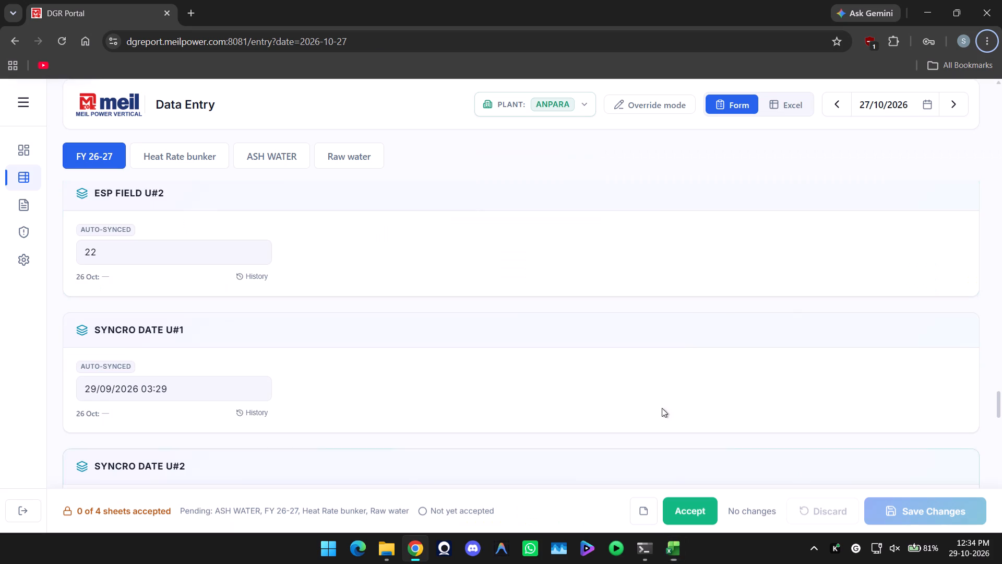
scroll(613, 383, "down", 8)
scroll(613, 383, "up", 5)
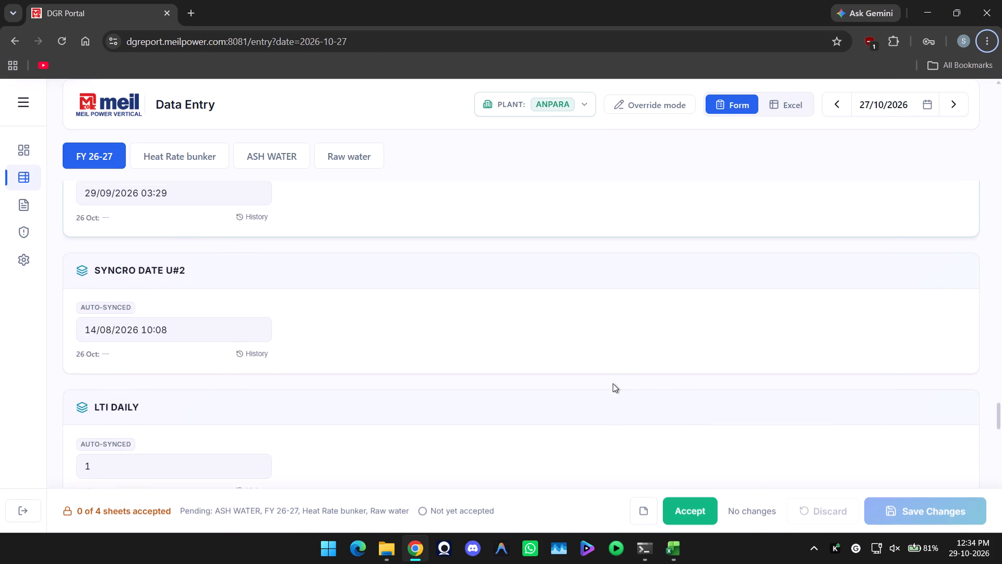
key("alt+Tab")
left_click(534, 326)
key("alt+Tab")
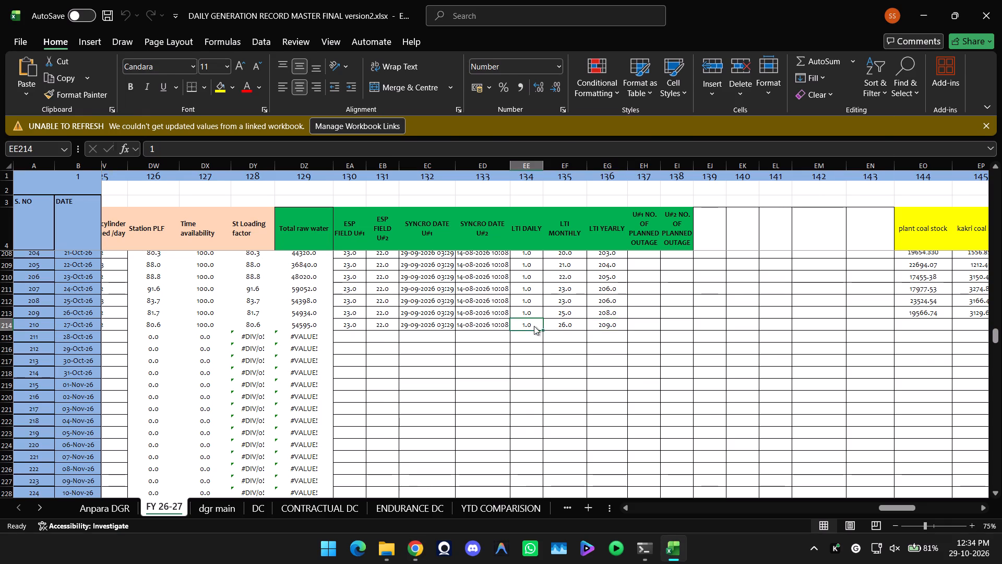
scroll(527, 328, "down", 3)
key("alt+Tab")
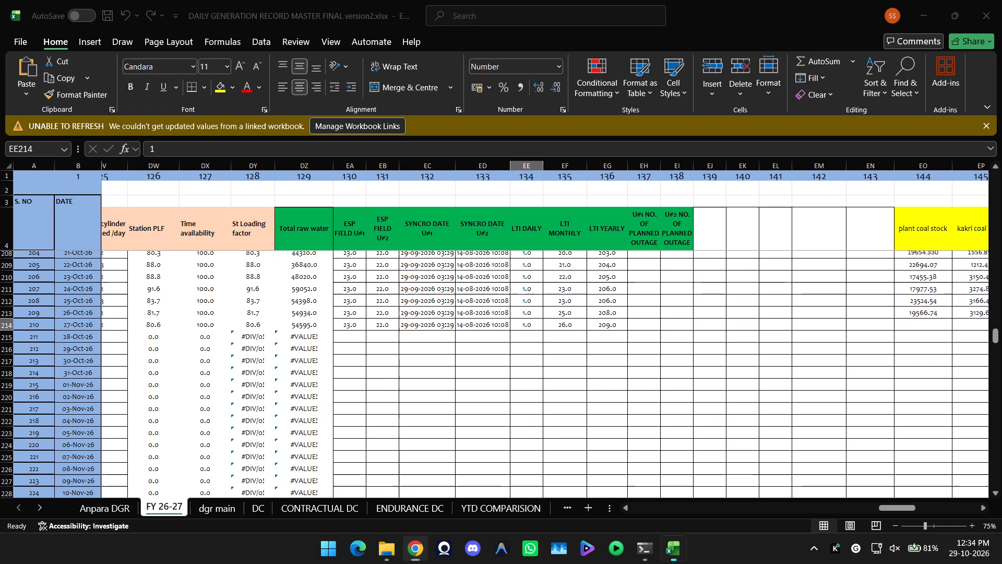
Compare Excel's LTI MONTHLY entries for 26 and 27-Oct-26 with the portal form's LTI MONTHLY field.
left_click(566, 325)
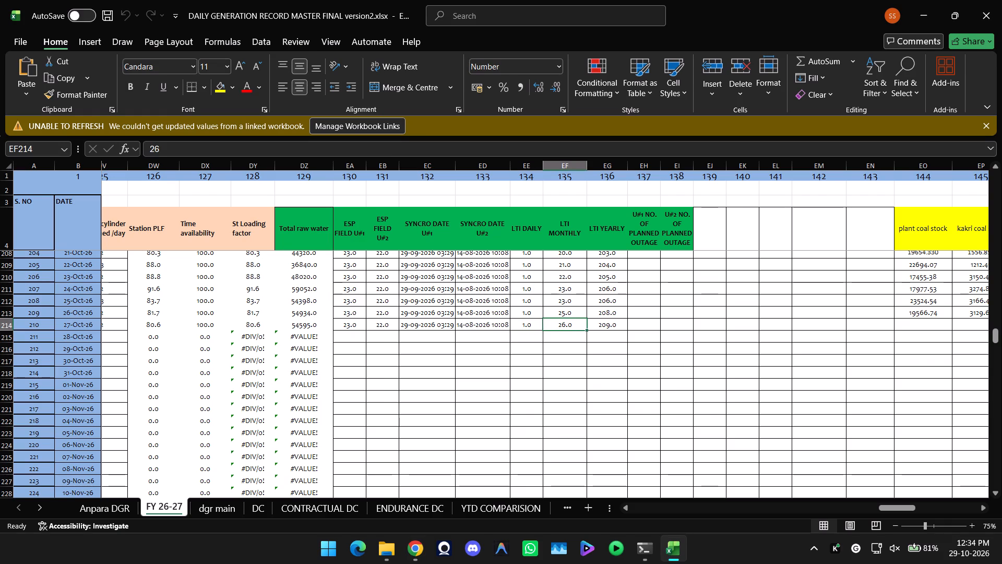
left_click(574, 310)
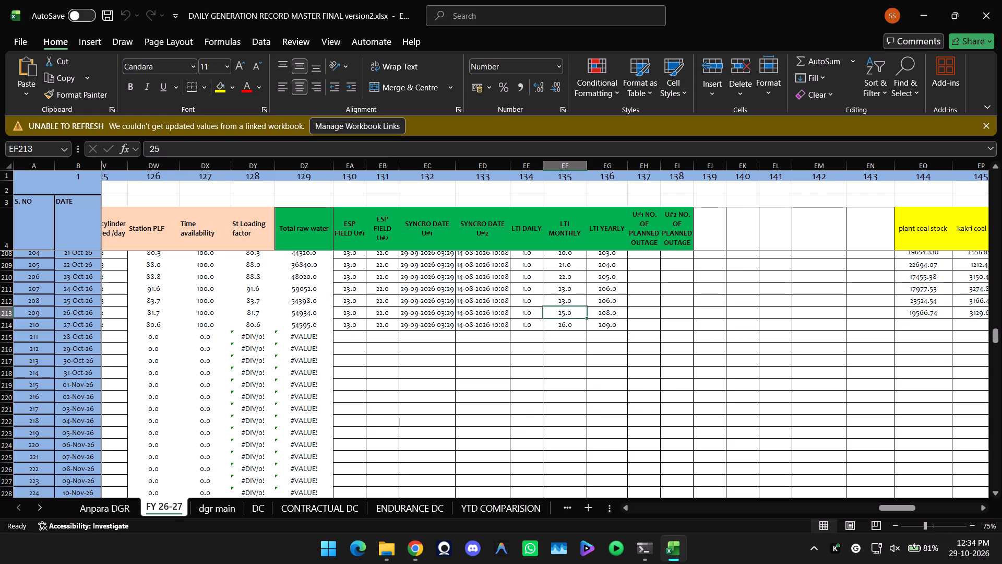
left_click(575, 320)
left_click(581, 302)
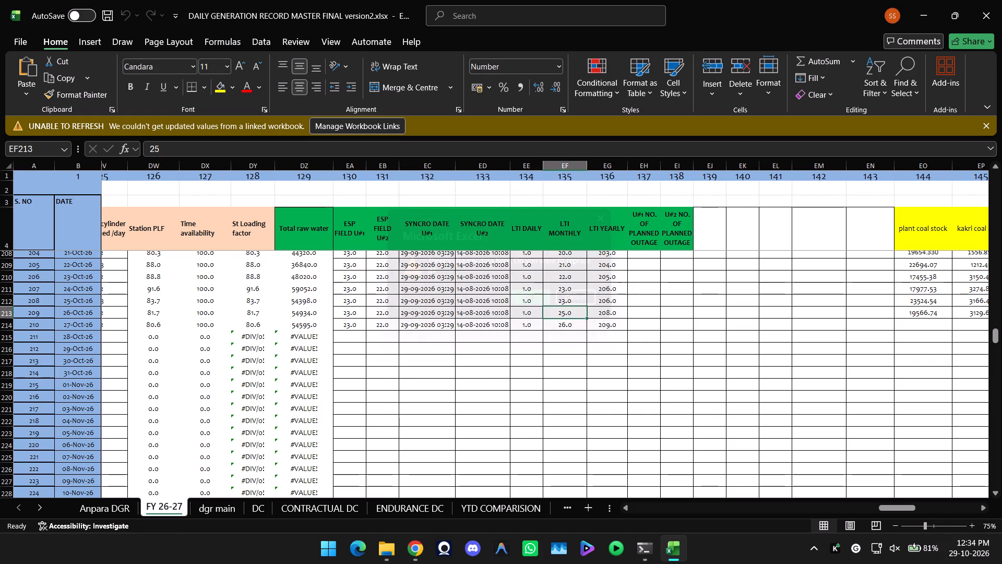
left_click(564, 327)
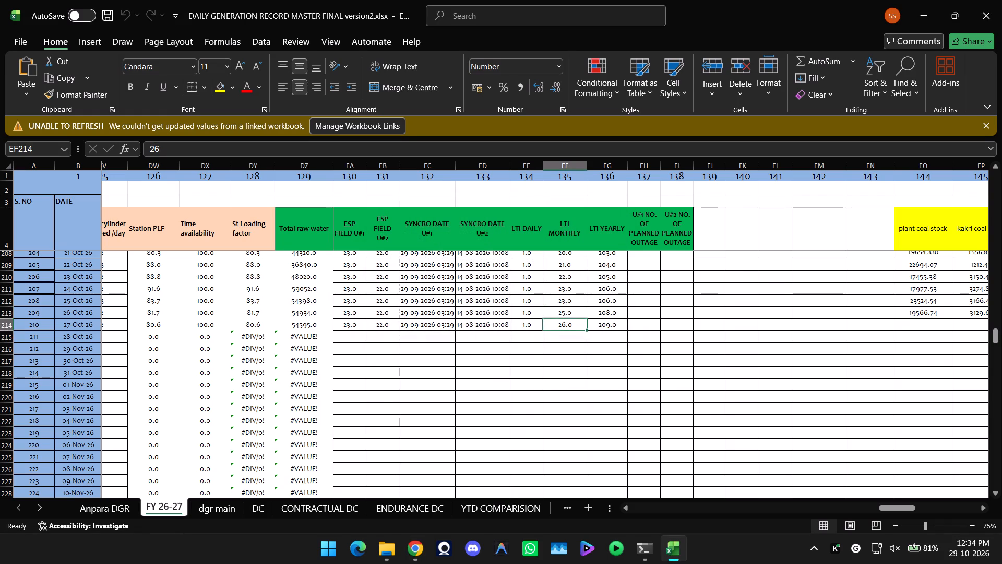
key("alt+Tab")
scroll(434, 343, "down", 2)
left_click_drag(141, 281, 78, 274)
left_click(242, 283)
key("alt+Tab")
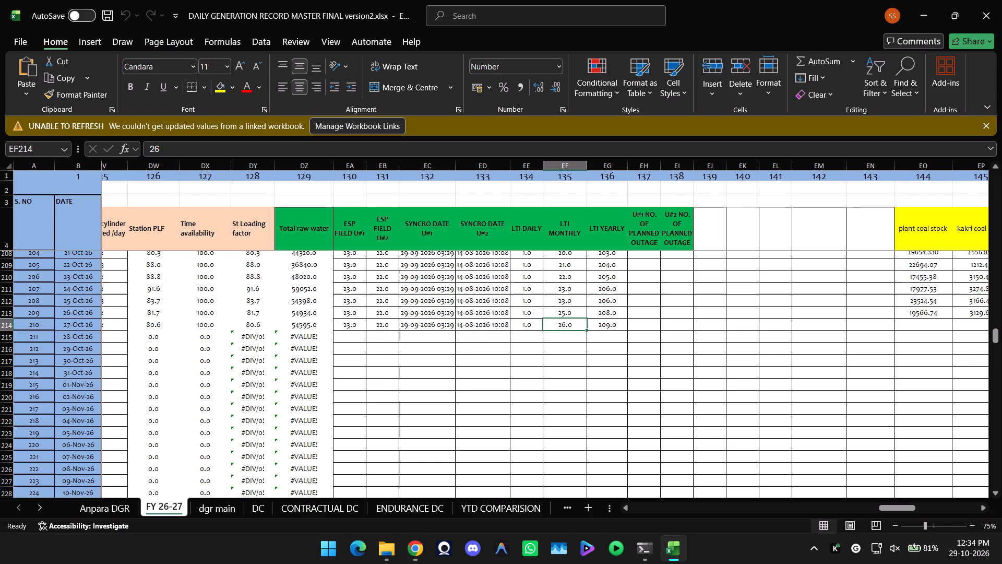
key("alt+Tab")
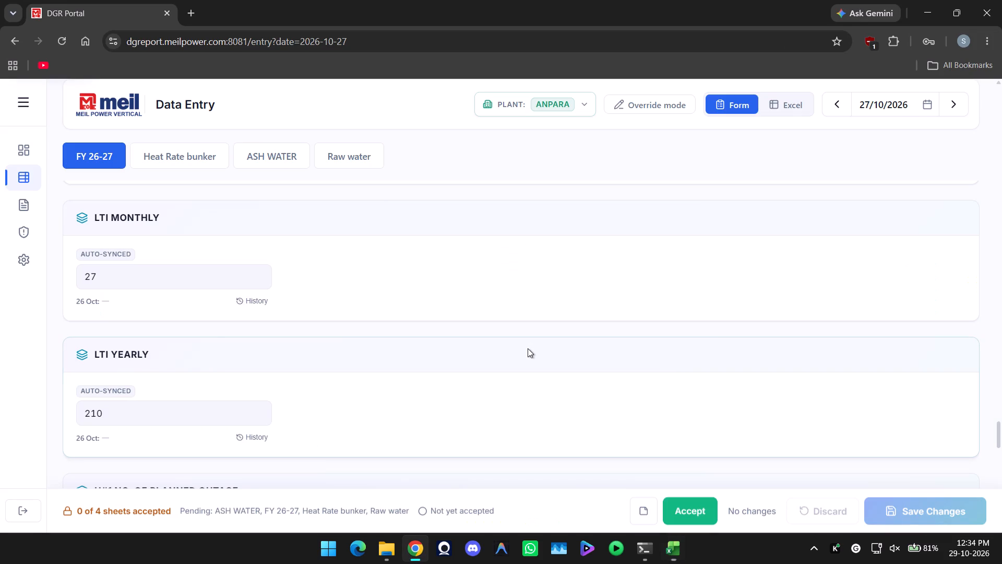
Open OneNote and start a new text spot below the Last syncronized date table on the Anpara page.
type("one")
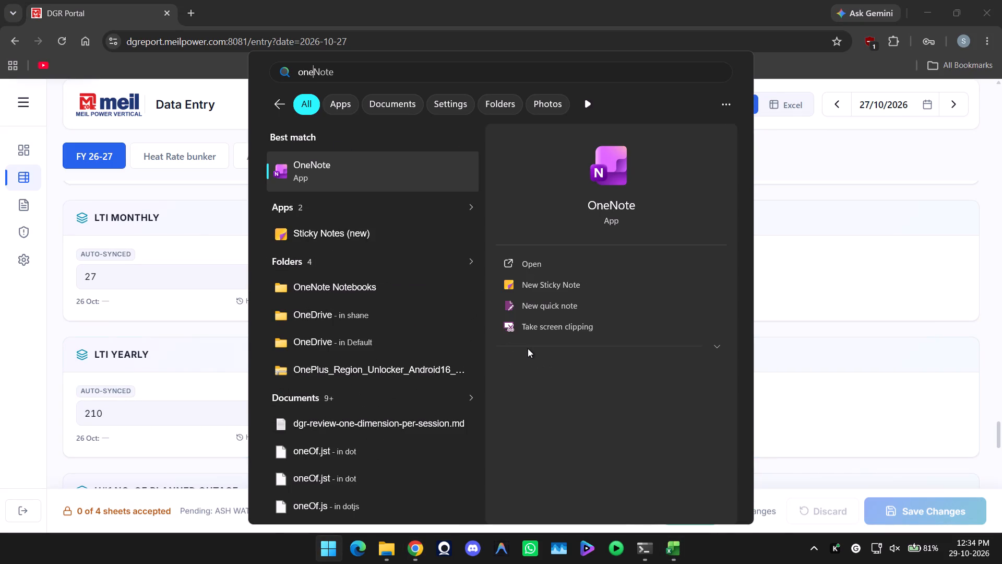
key("Return")
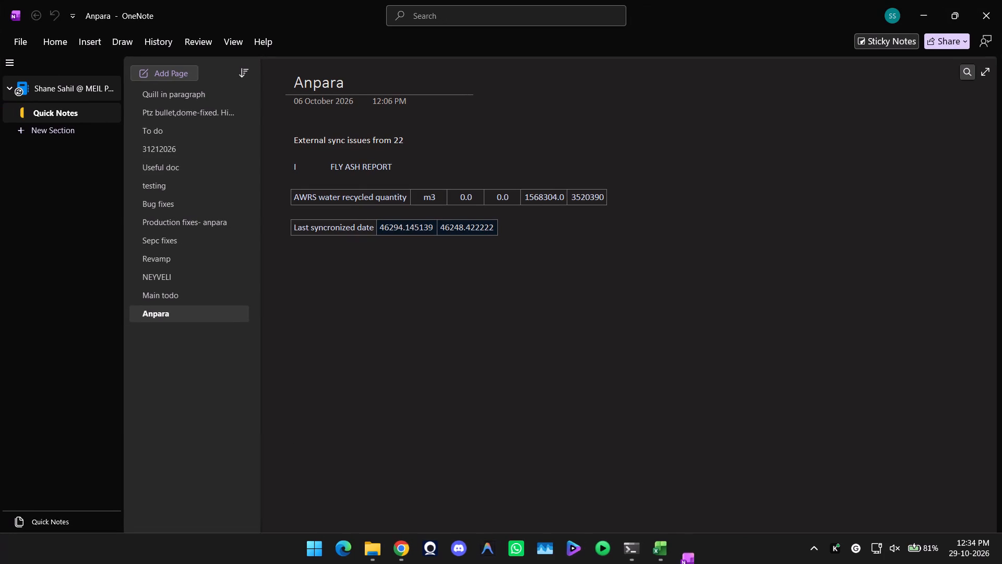
left_click(376, 307)
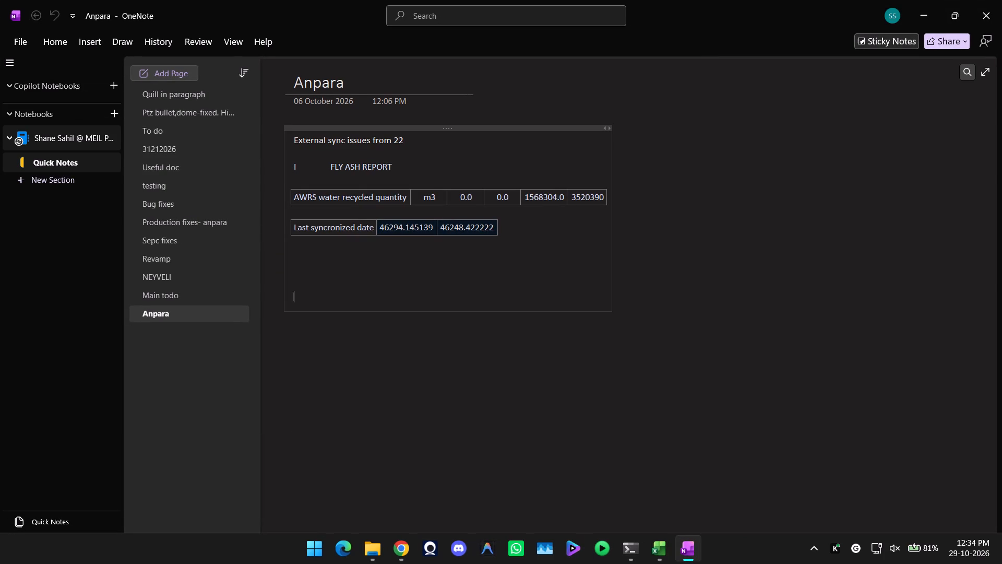
left_click(369, 361)
left_click(524, 243)
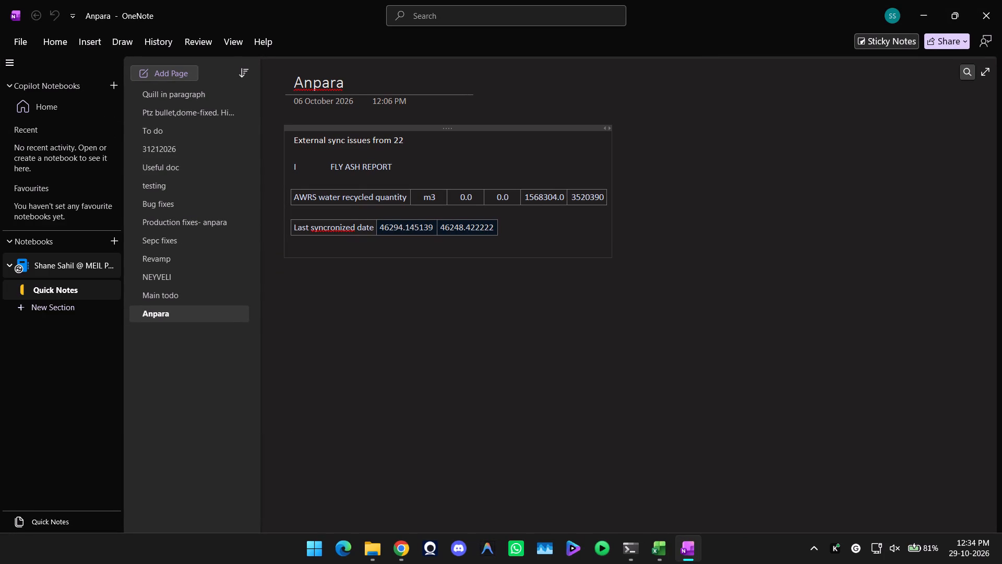
left_click(526, 227)
key("ctrl+a")
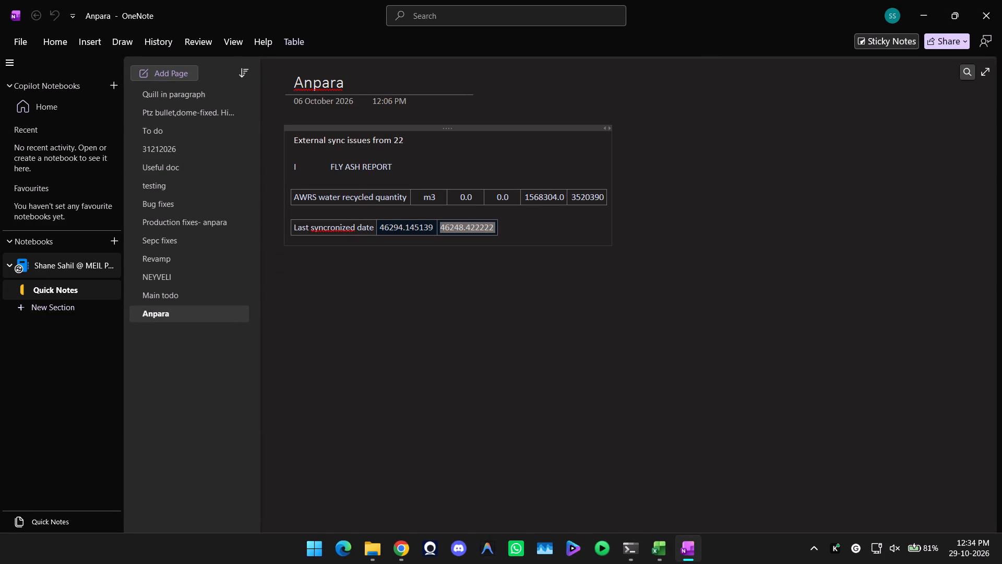
double_click(305, 285)
Capture the portal's LTI MONTHLY card as a screenshot and paste it into OneNote's Anpara page.
key("alt+Tab")
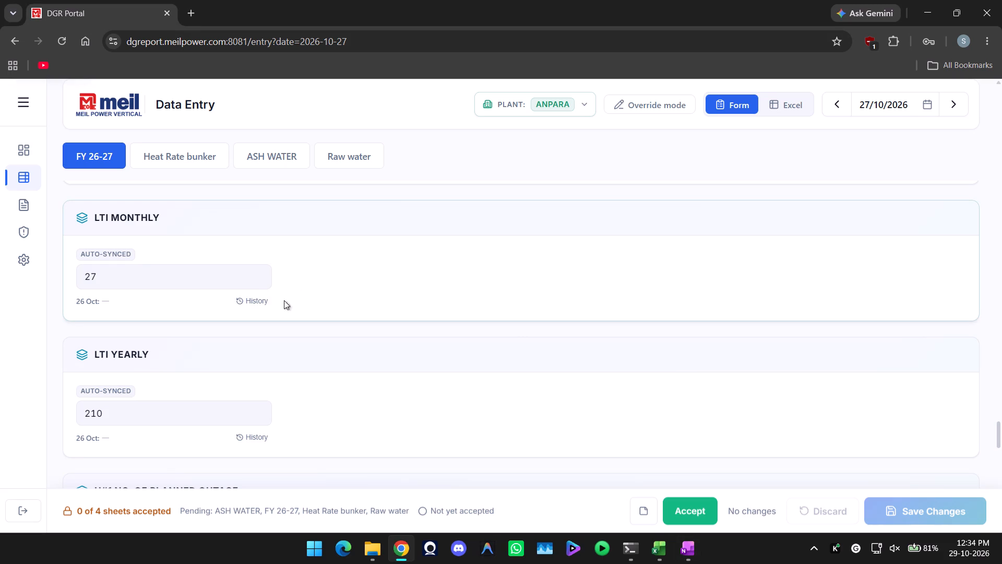
key("shift+super+s")
left_click_drag(58, 196, 327, 331)
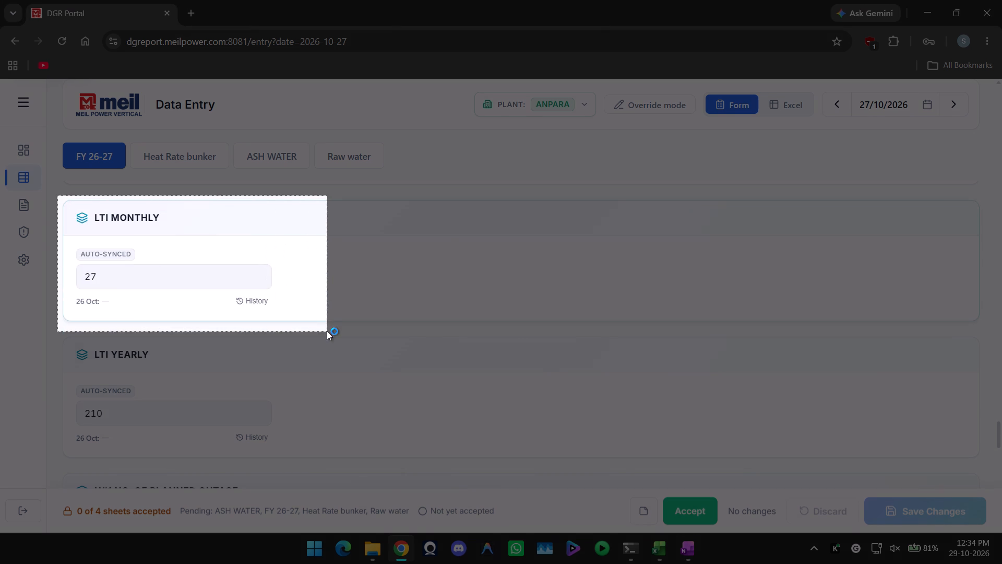
left_click_drag(327, 331, 328, 331)
key("alt+Tab")
key("ctrl+v")
Write the note "no edit option and lti is +1" under the pasted LTI MONTHLY screenshot.
key("space")
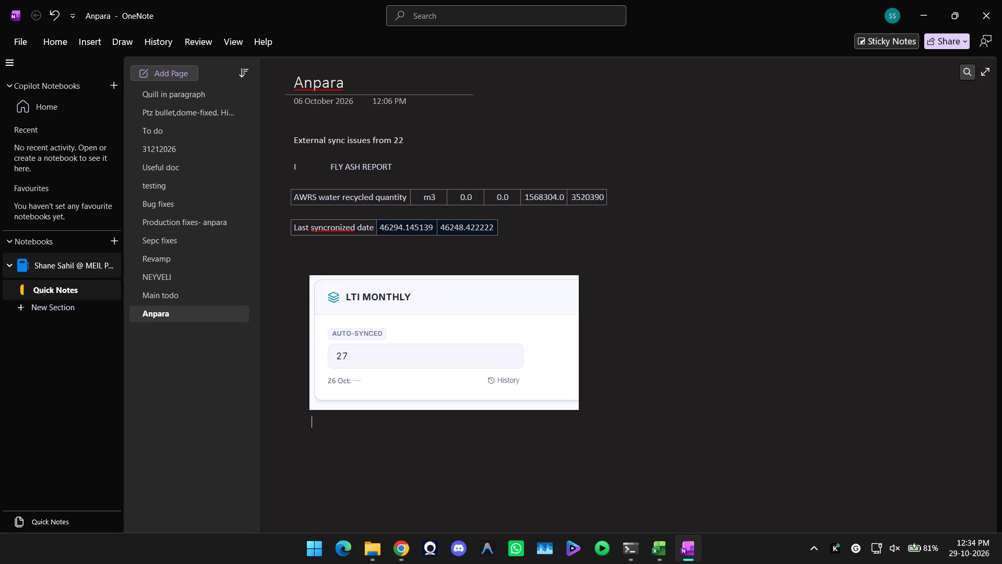
type("no atu")
key("BackSpace")
key("BackSpace")
key("BackSpace")
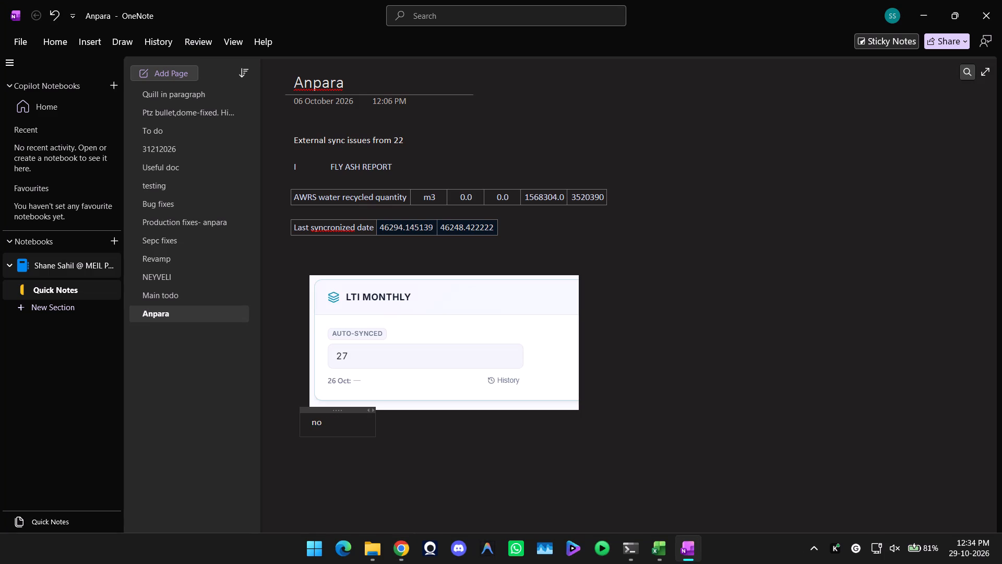
type("edit option and lit")
key("BackSpace")
key("BackSpace")
type("ti is +_")
key("BackSpace")
key("1")
Recheck the LTI values in the portal and Excel, and append "even with yearly" to the OneNote note.
key("alt+Tab")
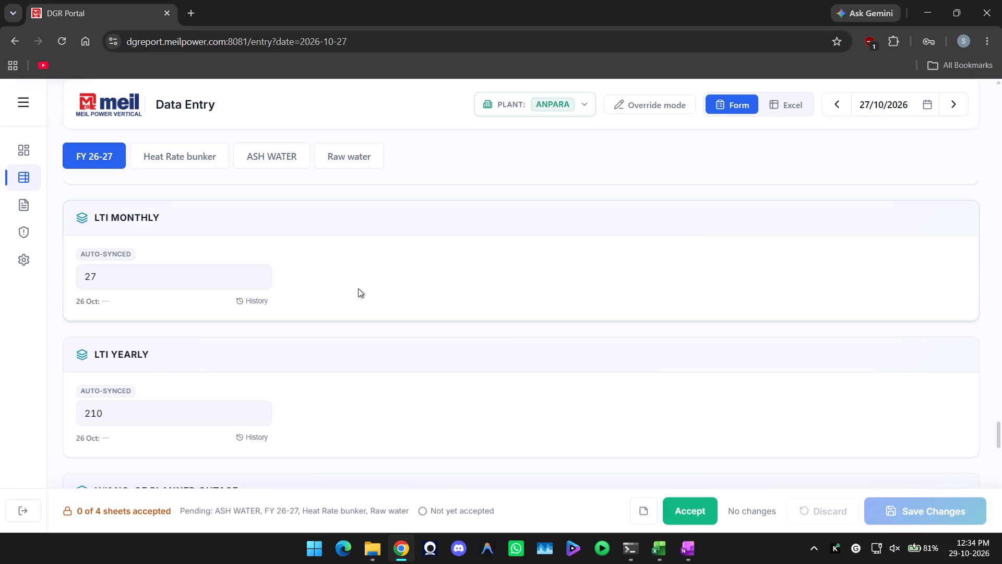
key("alt+Tab")
key("alt+Tab")
key("alt+Tab")
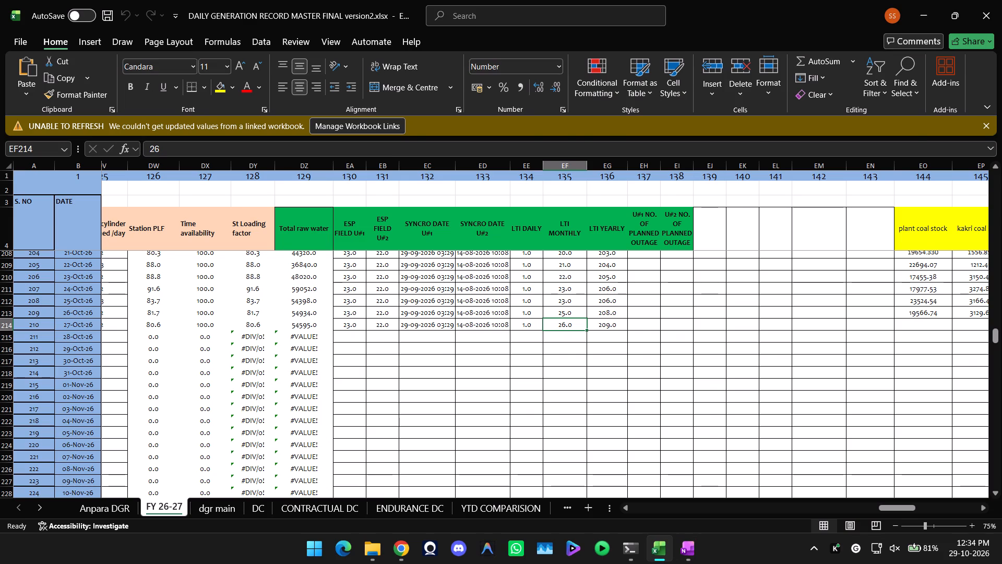
key("alt+Tab")
key("space")
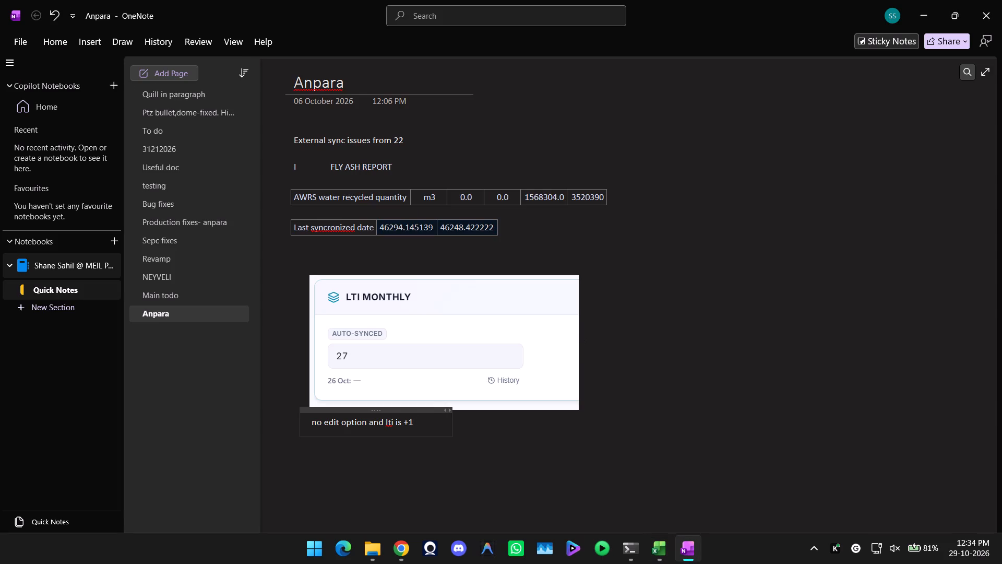
type("even with yearly")
Review the portal form's fields after LTI YEARLY, from the planned outage entries onward.
key("alt+Tab")
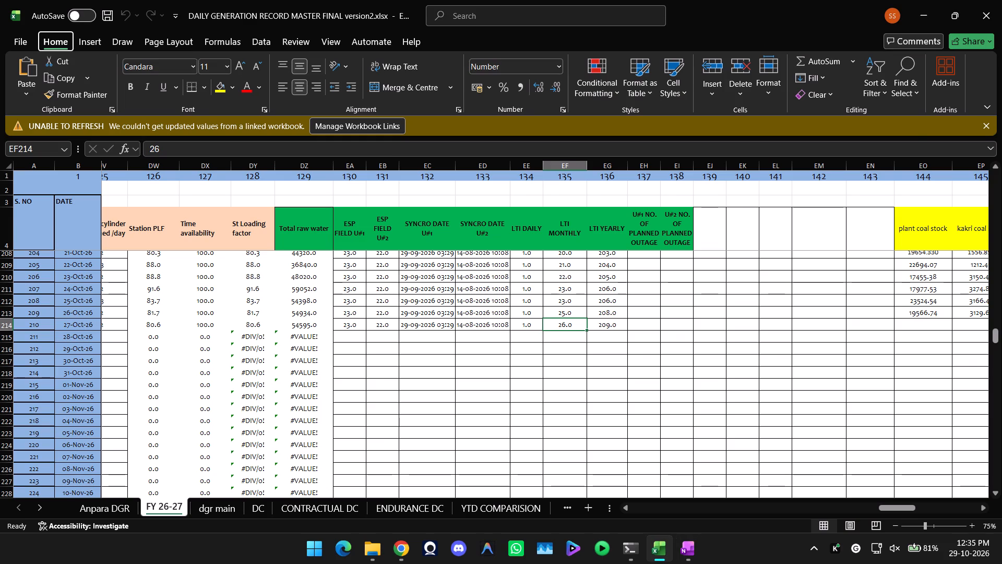
key("alt+Tab")
key("alt+Tab")
key("alt+Tab")
scroll(679, 384, "down", 3)
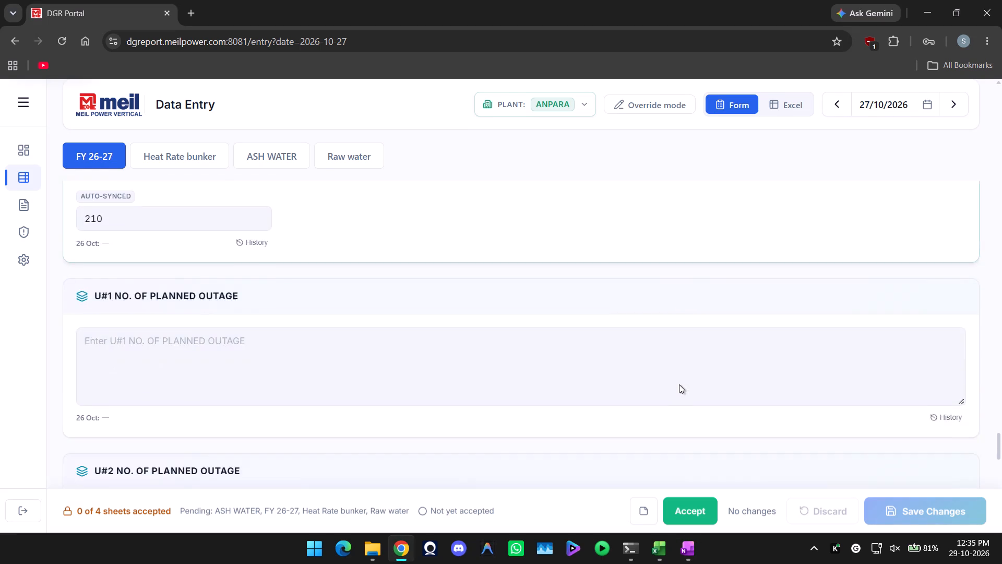
scroll(679, 384, "down", 5)
In Excel, inspect the plant coal stock cells for 26-Oct-26 and 27-Oct-26.
key("alt+Tab")
key("alt+Tab")
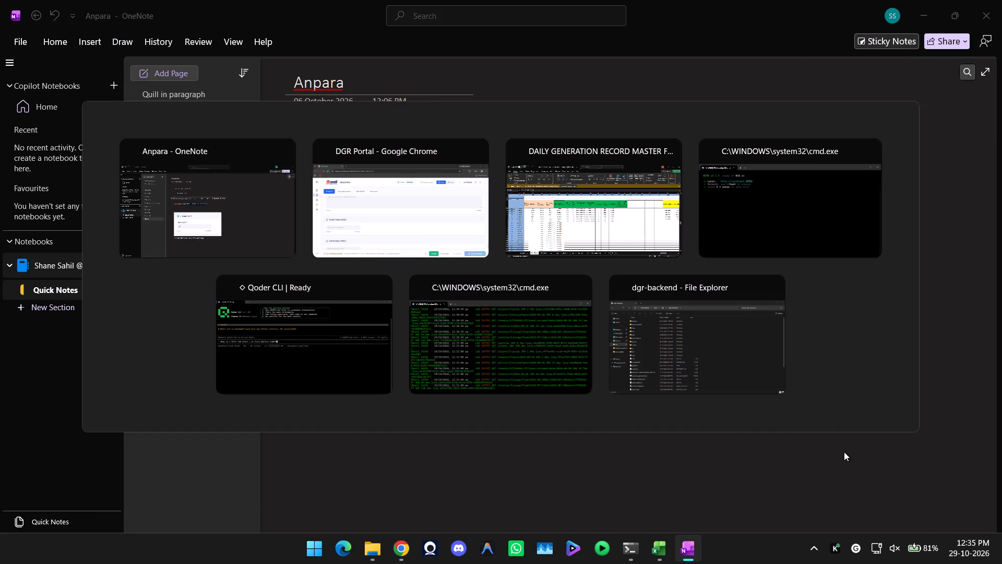
key("alt+Tab")
key("alt+Tab")
key("alt+Tab")
key("alt+Tab")
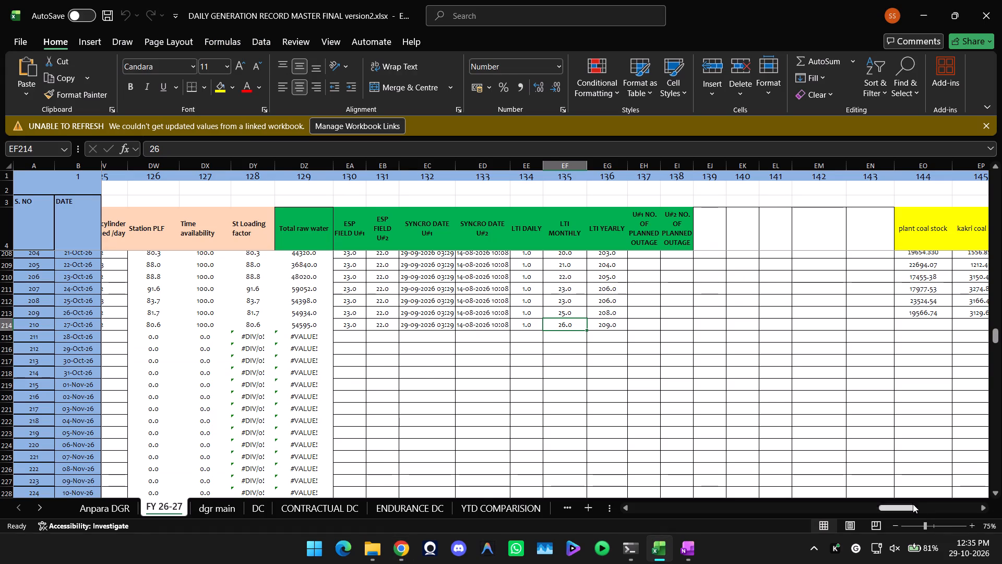
left_click_drag(903, 505, 918, 503)
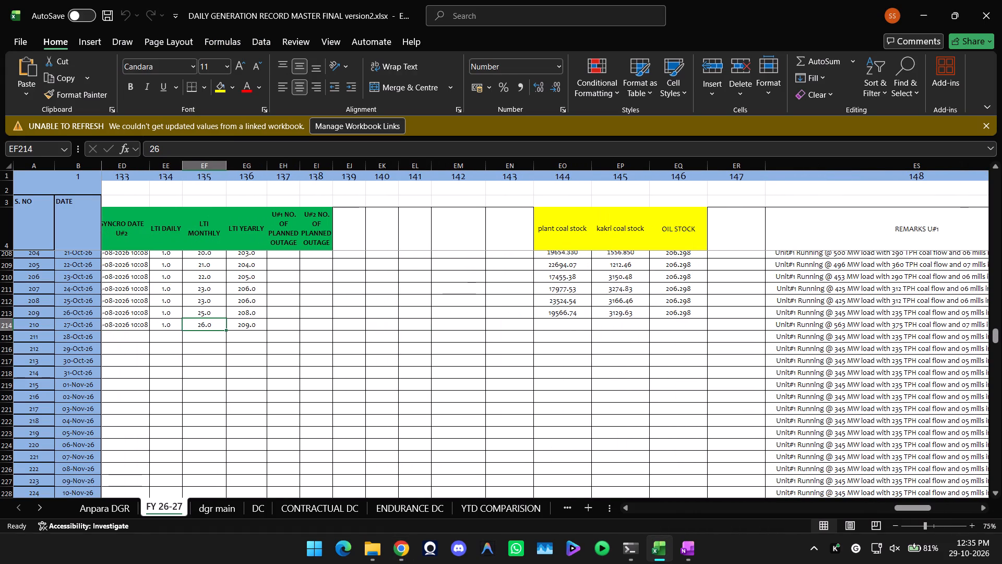
left_click(570, 325)
left_click(575, 310)
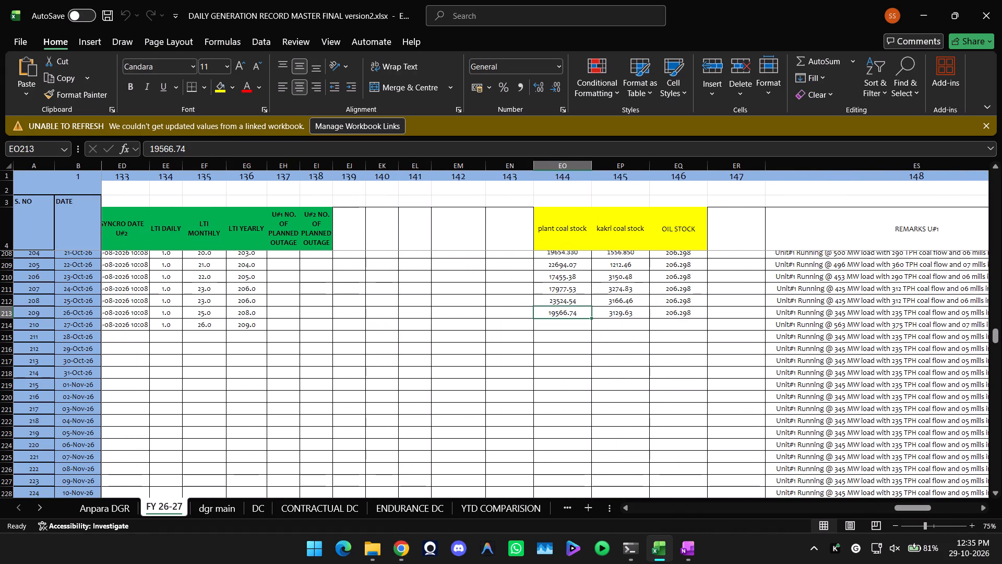
left_click(576, 323)
Check the portal's plant coal stock history against Excel's 26-Oct-26 and 27-Oct-26 cells.
key("alt+Tab")
scroll(476, 370, "down", 1)
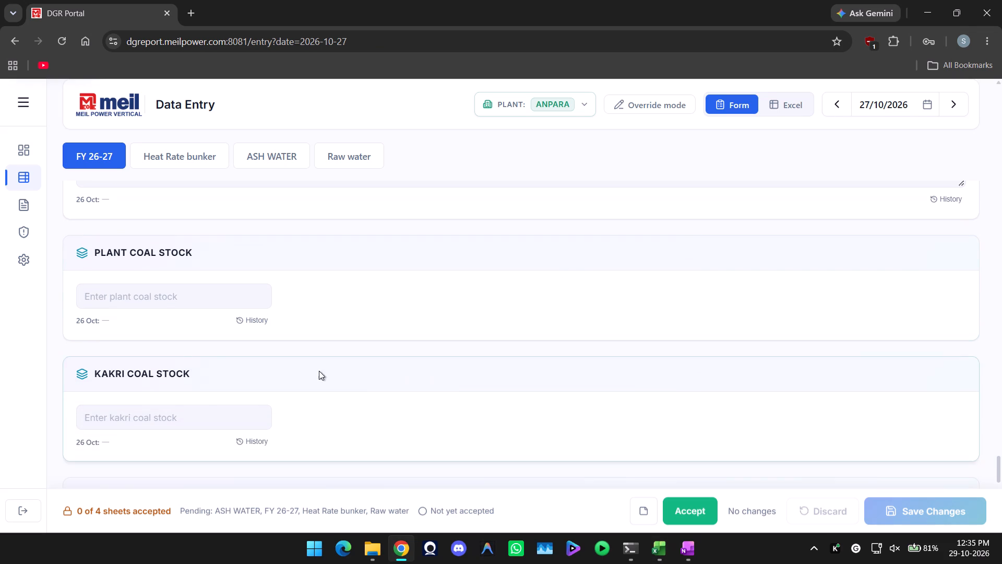
left_click(248, 321)
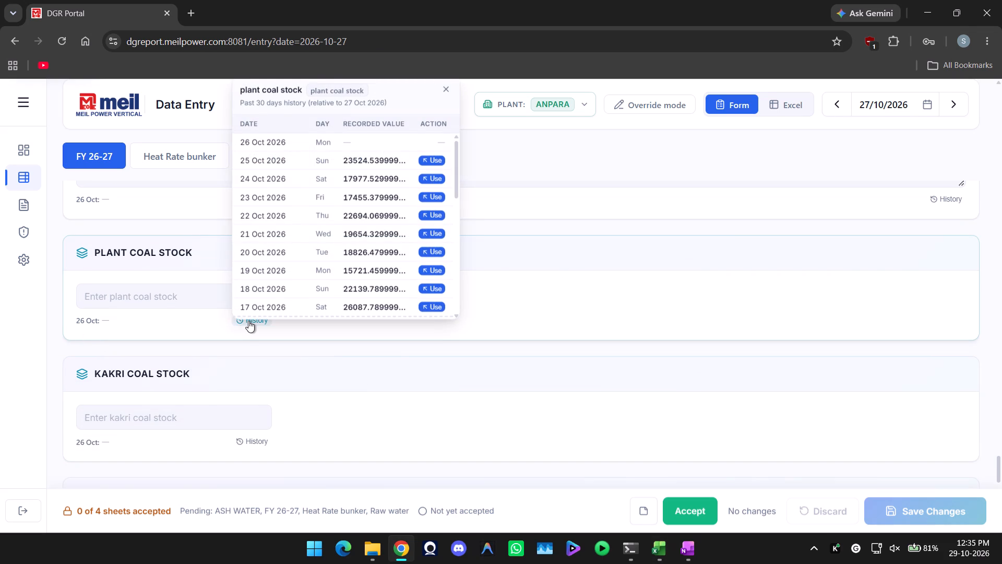
left_click(248, 321)
key("alt+Tab")
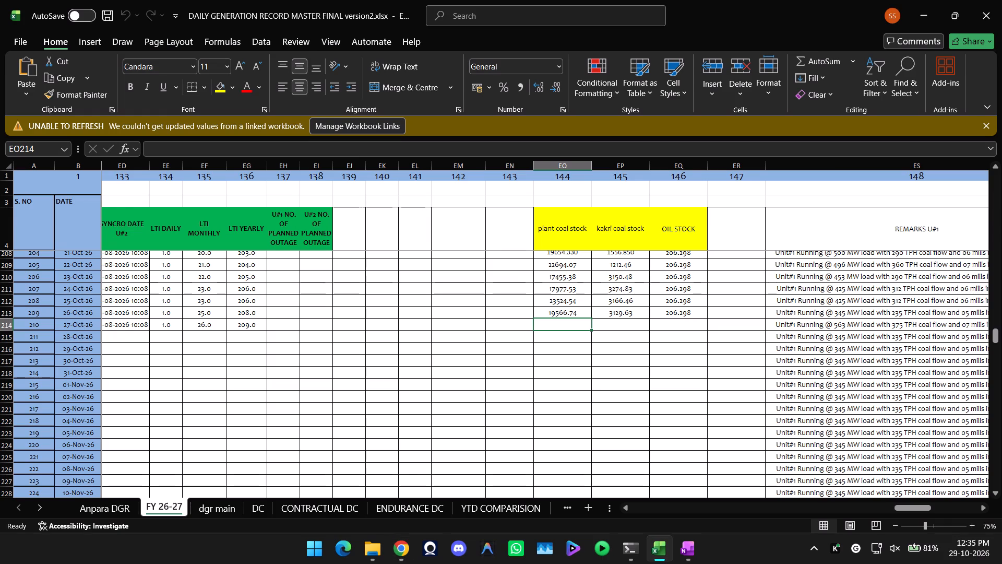
left_click(562, 315)
left_click(564, 324)
left_click(568, 315)
key("alt+Tab")
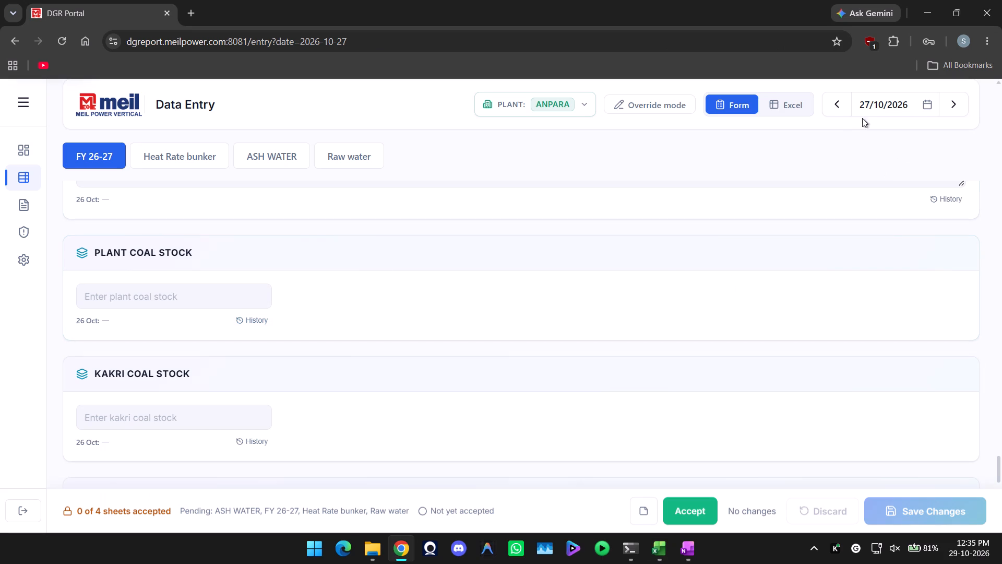
Switch the portal entry date to 26/10/2026 and review the planned outage and coal stock fields.
left_click(835, 108)
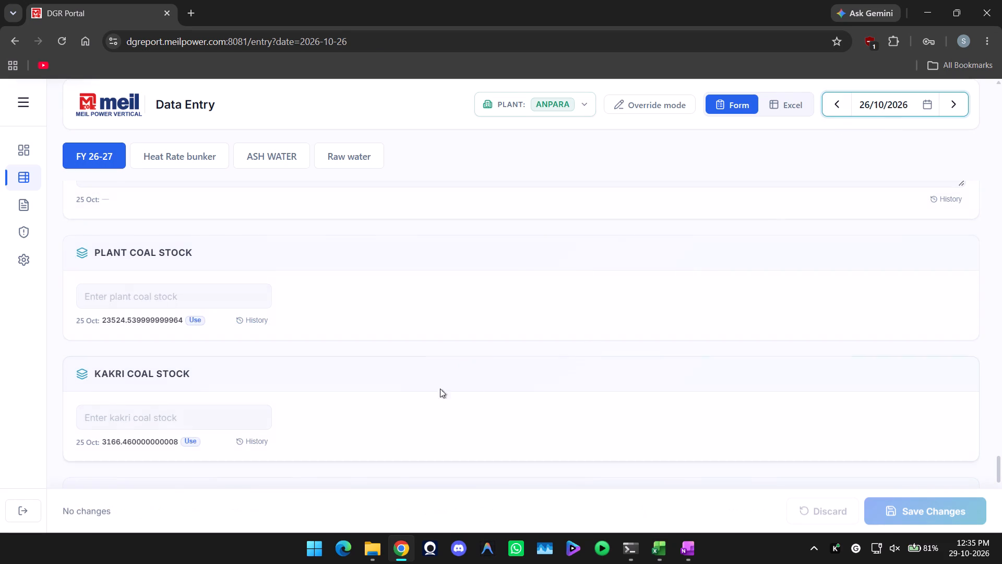
scroll(319, 395, "down", 1)
scroll(286, 338, "up", 3)
scroll(285, 337, "down", 1)
scroll(285, 337, "up", 2)
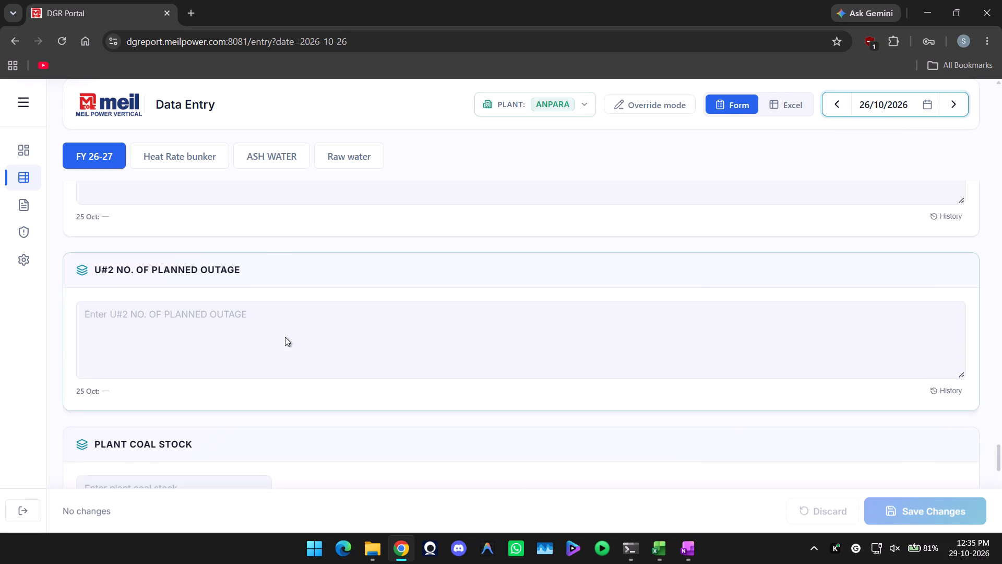
scroll(285, 338, "down", 2)
scroll(285, 339, "up", 3)
scroll(284, 342, "down", 4)
Copy the 26-Oct-26 plant coal stock, 19566.74, from Excel into the portal's PLANT COAL STOCK field.
left_click(207, 303)
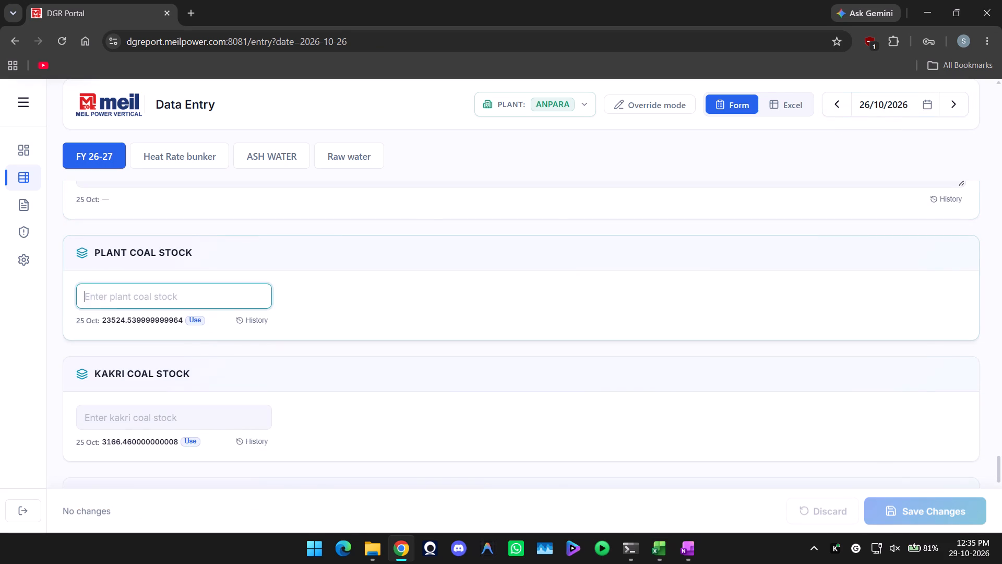
key("alt+Tab")
double_click(576, 311)
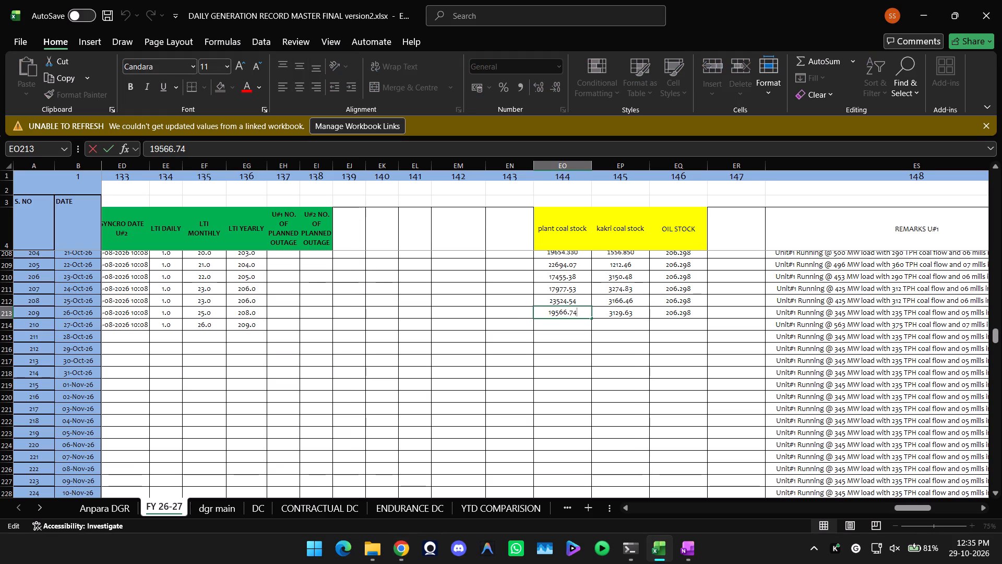
left_click(564, 303)
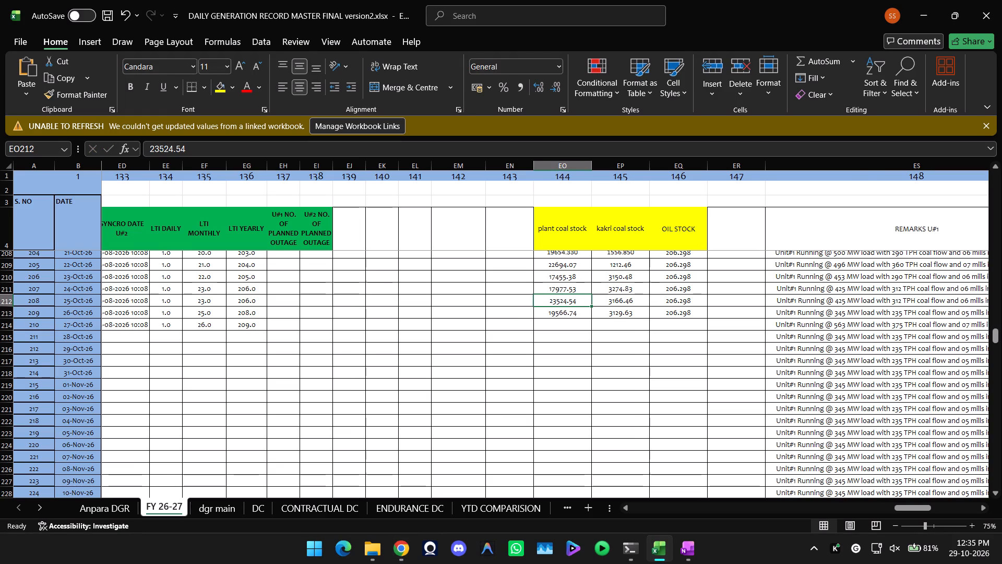
key("alt+Tab")
key("alt+Tab")
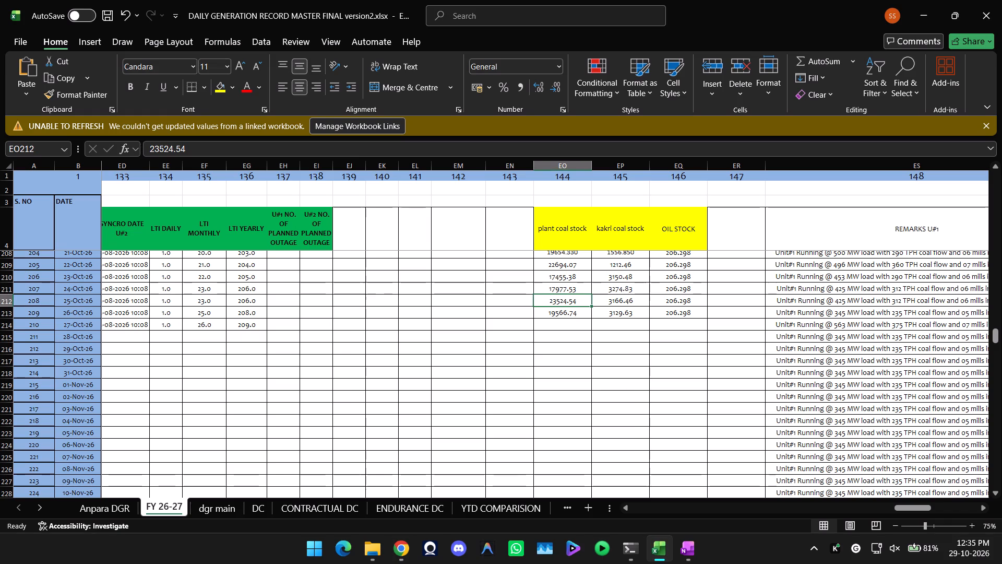
left_click(572, 299)
left_click(572, 299)
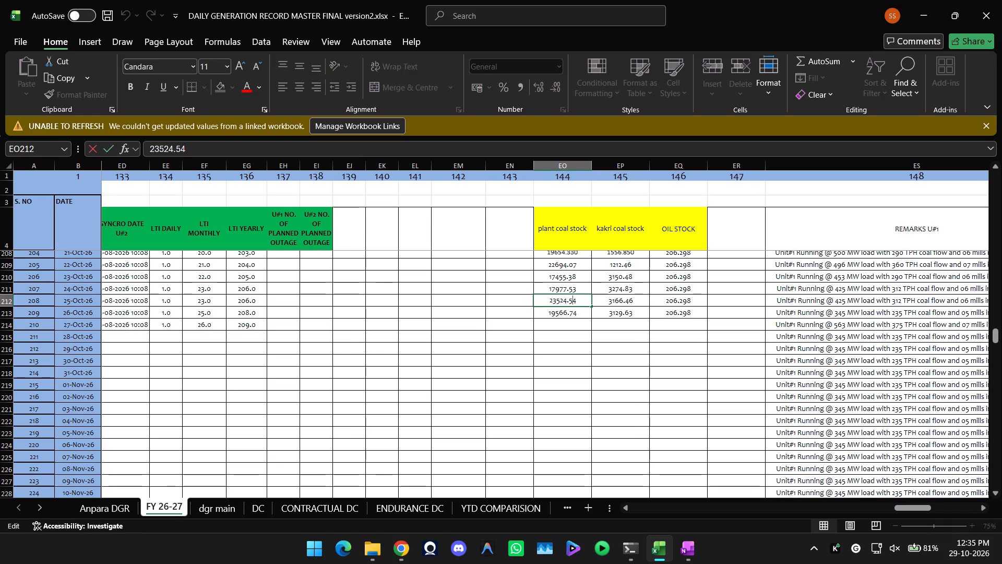
double_click(577, 312)
key("ctrl+a")
key("ctrl+c")
key("alt+Tab")
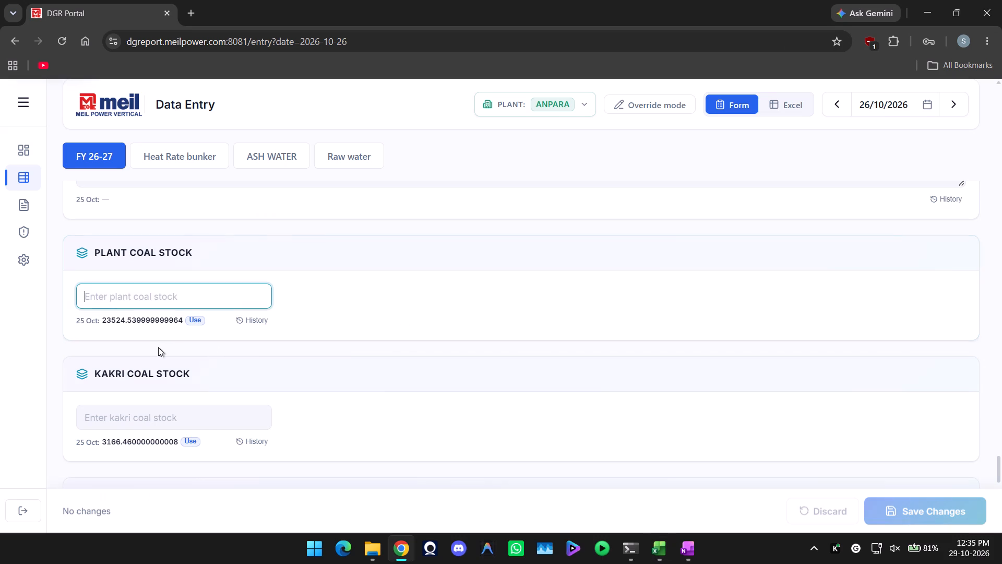
key("ctrl+v")
Copy the 26-Oct-26 kakri coal stock, 3129.63000000001, from Excel into the portal's KAKRI COAL STOCK field.
key("alt+Tab")
left_click(621, 312)
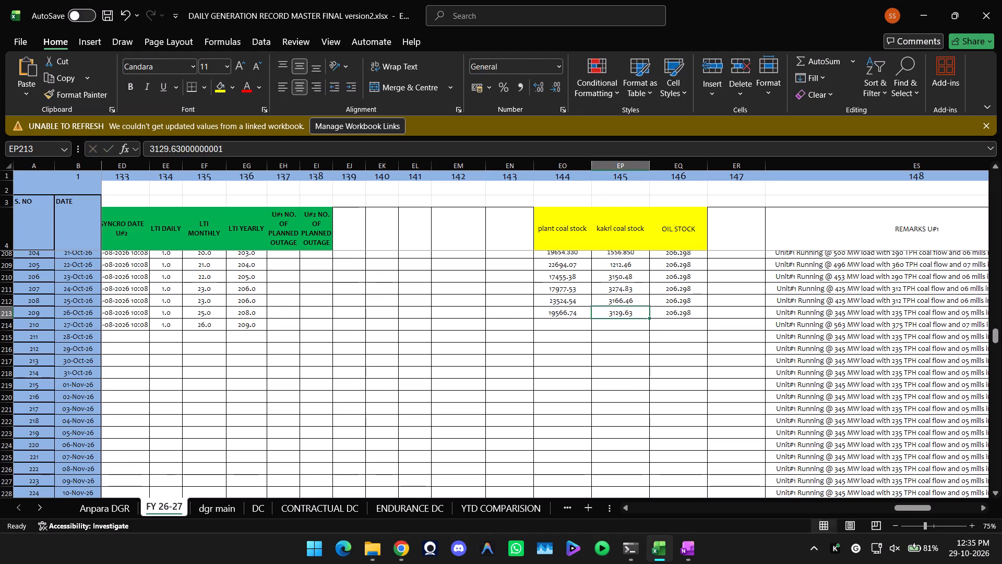
key("ctrl+c")
triple_click(641, 313)
key("ctrl+a")
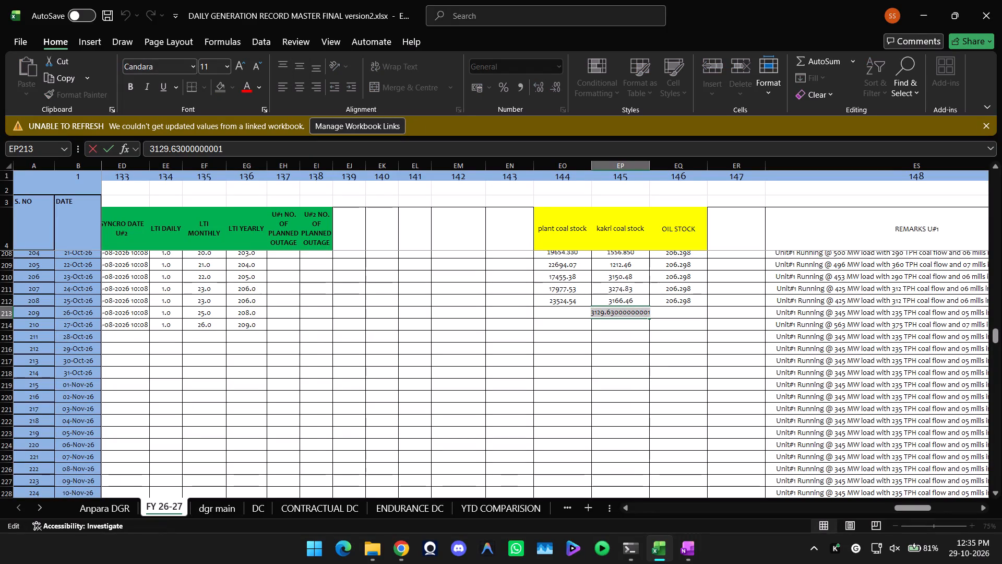
key("ctrl+c")
key("alt+Tab")
left_click(209, 405)
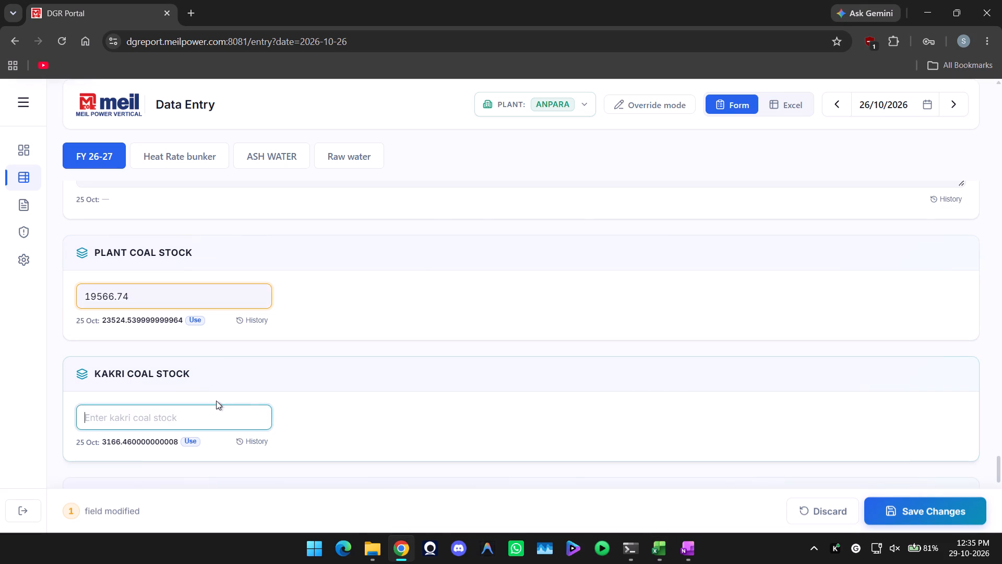
key("ctrl+v")
Copy the 26-Oct-26 oil stock, 206.298, from Excel into the portal's OIL STOCK field.
key("alt+Tab")
left_click(681, 300)
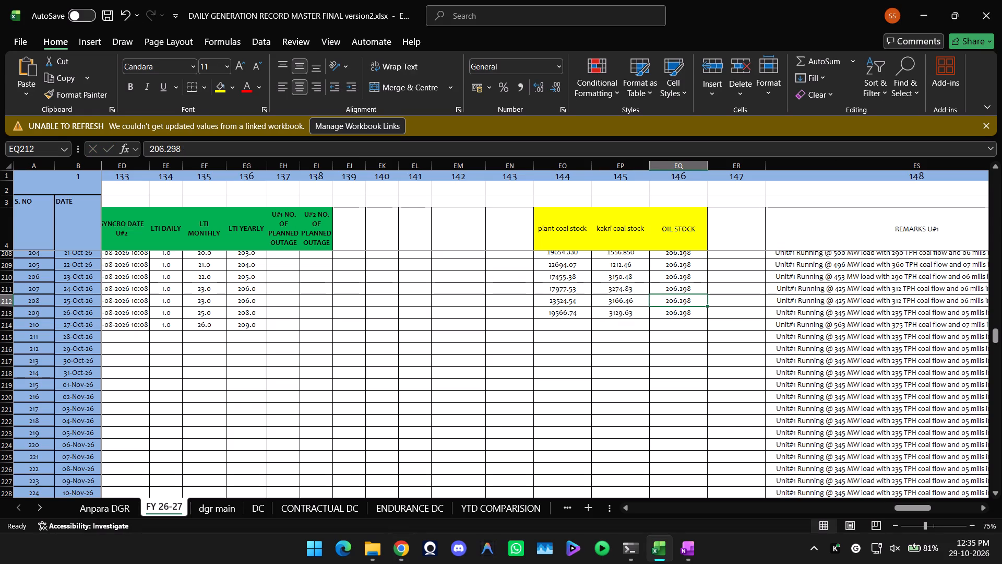
left_click(633, 314)
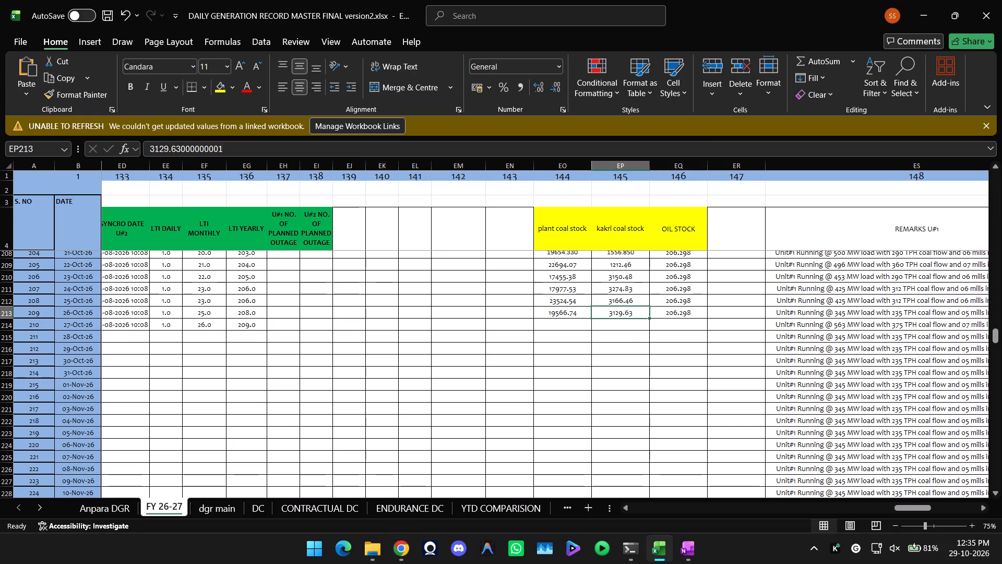
key("alt+Tab")
key("alt+Tab")
left_click(672, 313)
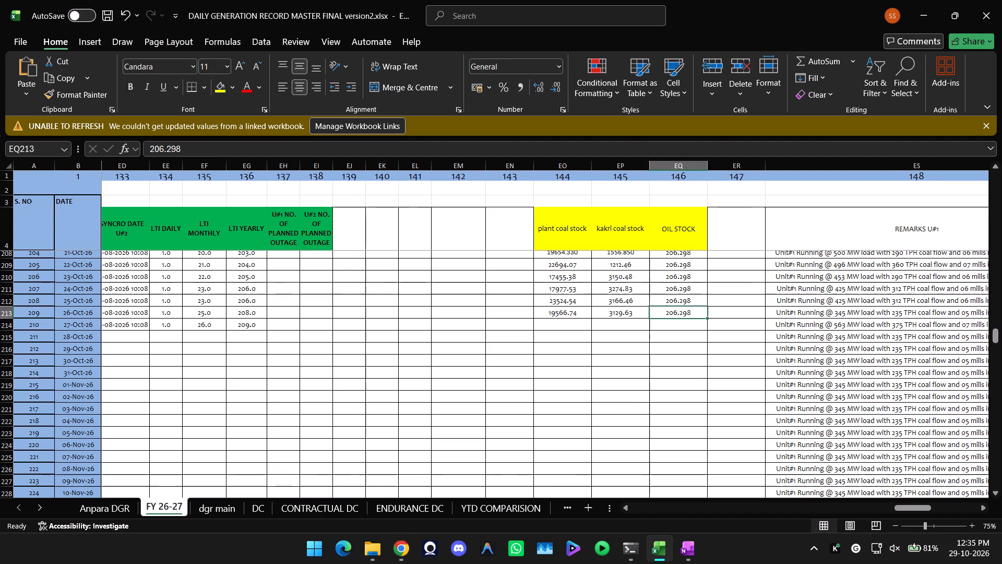
triple_click(690, 312)
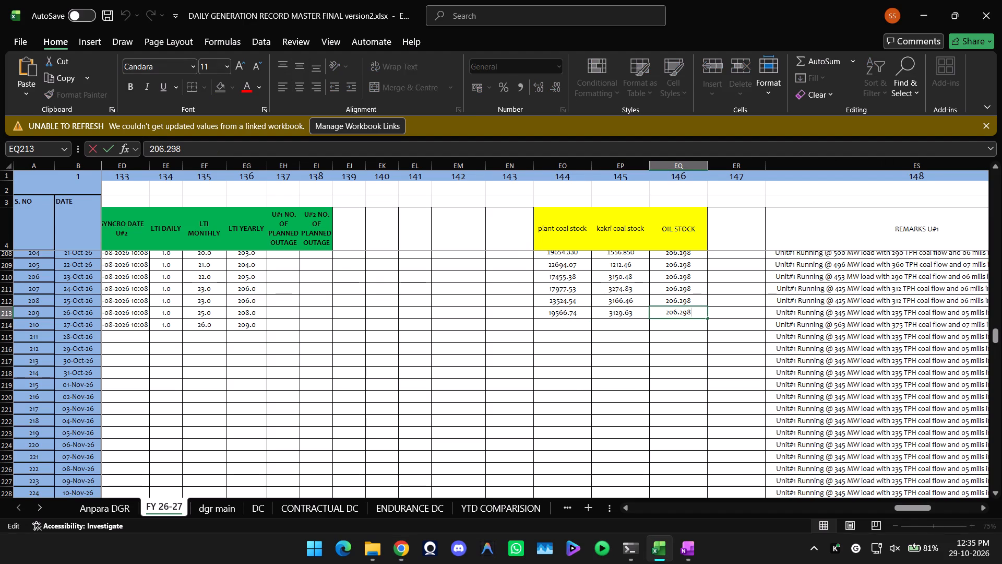
double_click(691, 312)
key("ctrl+c")
key("alt+Tab")
scroll(369, 373, "down", 3)
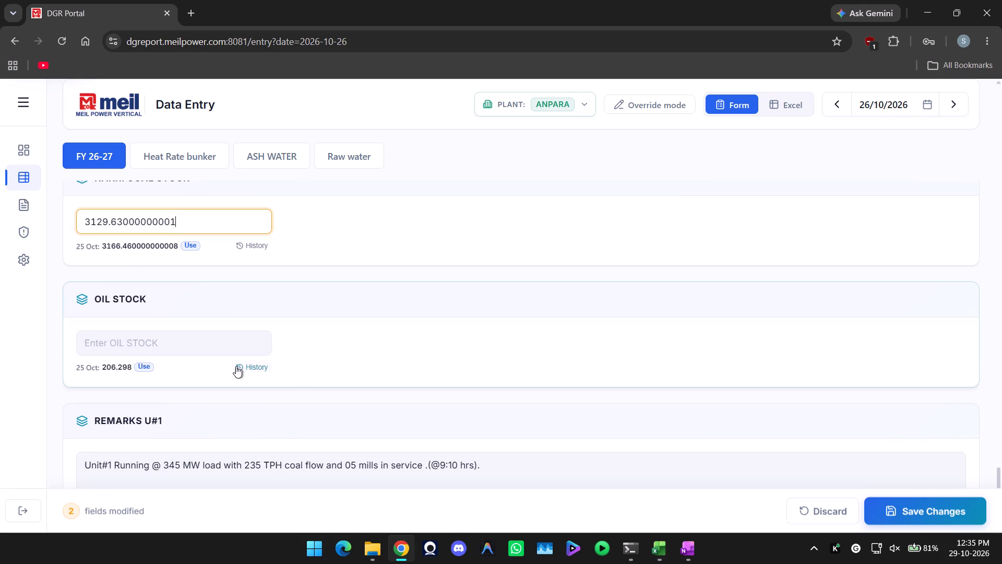
left_click(222, 338)
key("ctrl+v")
Check the remaining fields down to SIGNATURE and save the 26/10/2026 entry's changes.
scroll(509, 324, "down", 2)
key("alt+Tab")
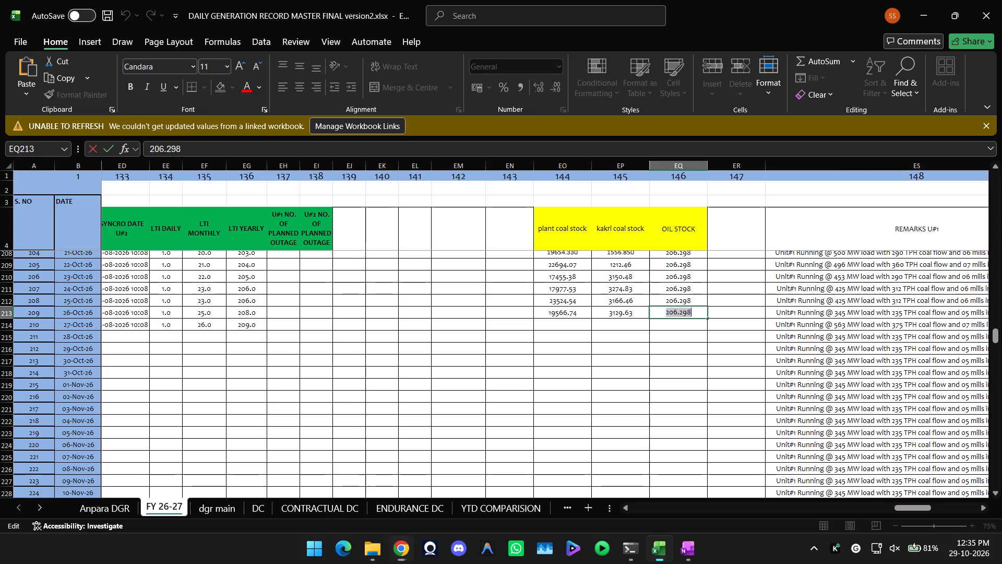
key("alt+Tab")
scroll(924, 429, "down", 10)
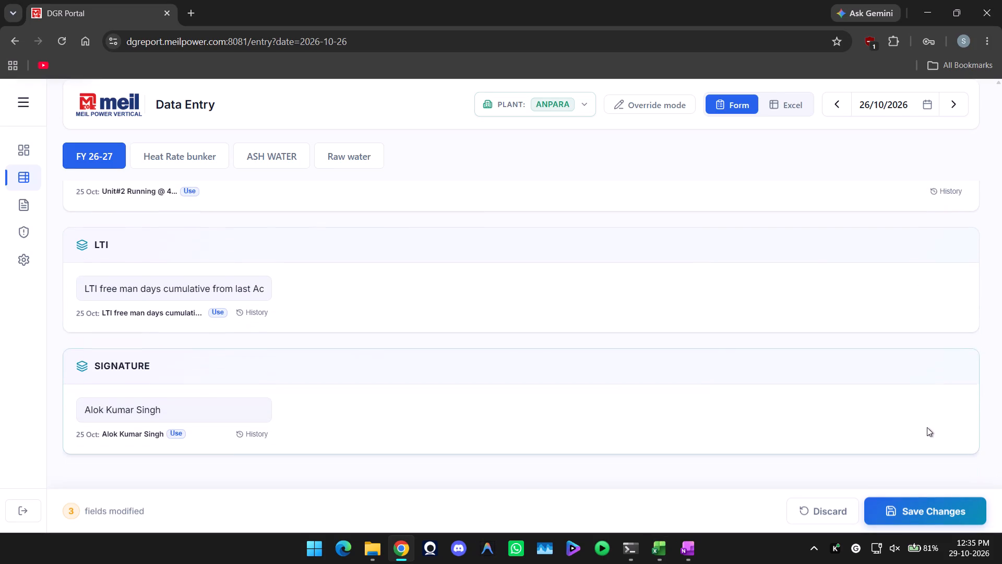
scroll(929, 428, "down", 4)
left_click(934, 504)
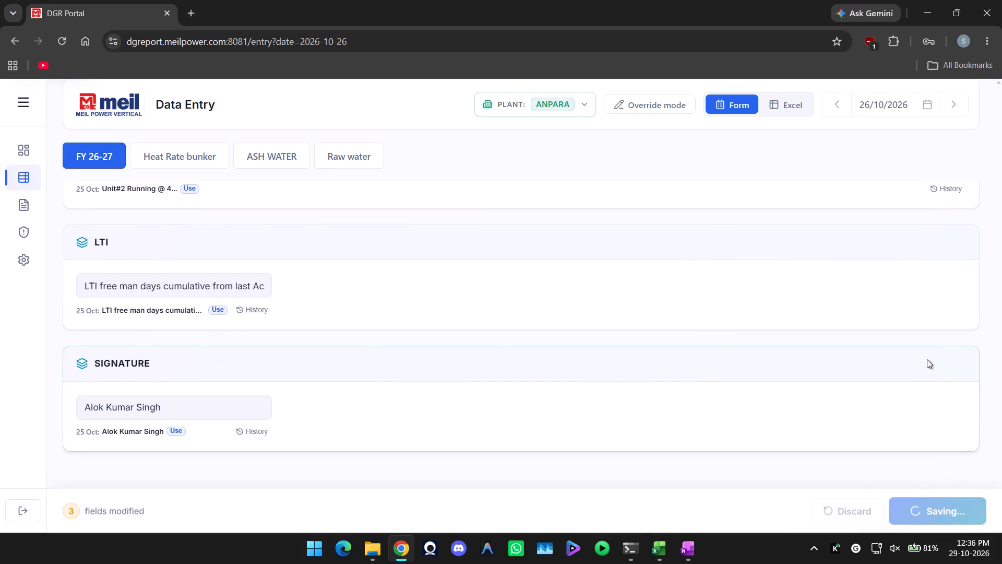
scroll(877, 338, "up", 11)
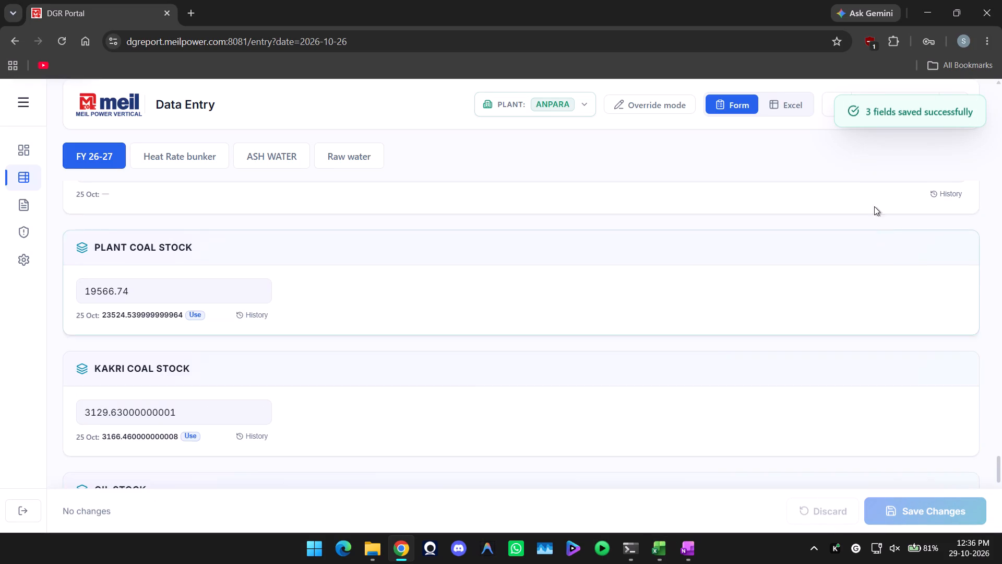
Switch the portal entry date to 27/10/2026 and review the fields from LTI YEARLY through the coal stocks.
left_click(962, 93)
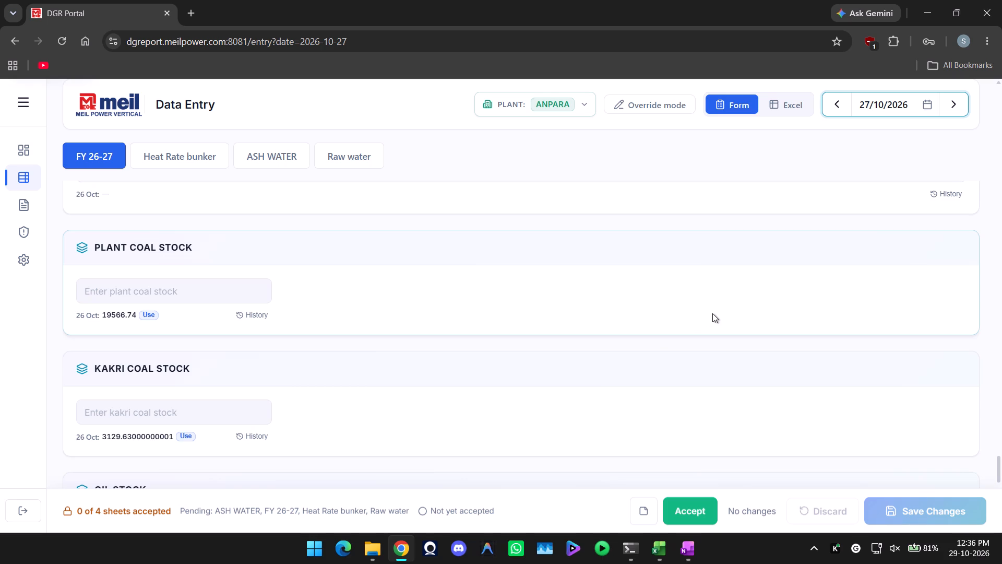
scroll(566, 300, "up", 3)
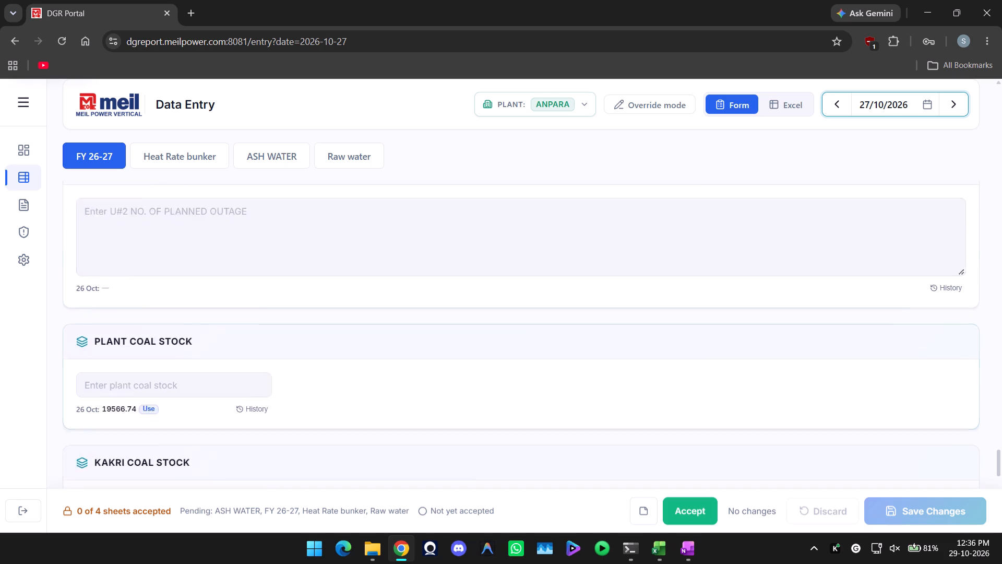
scroll(481, 253, "up", 4)
scroll(517, 349, "down", 3)
scroll(517, 349, "up", 4)
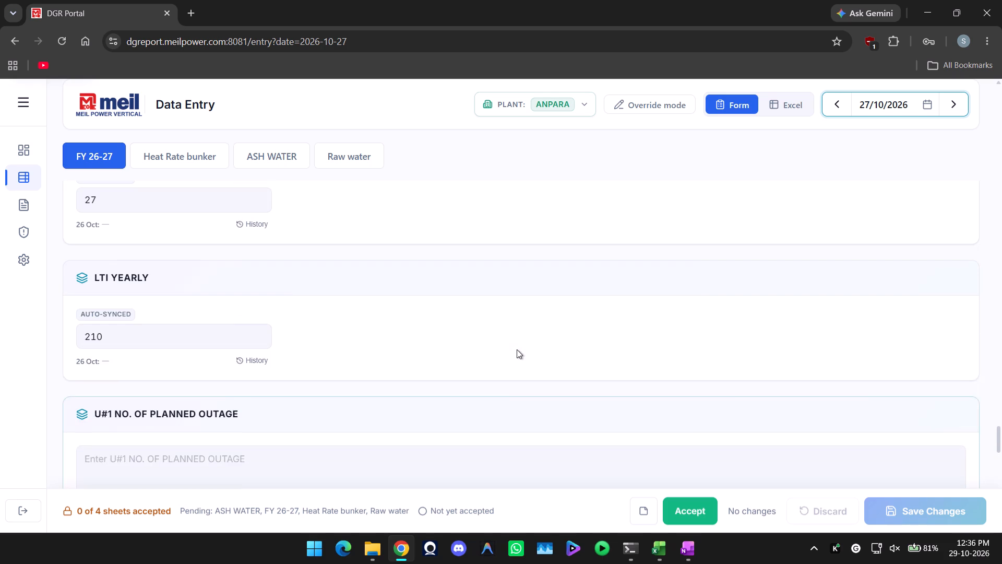
scroll(517, 348, "down", 1)
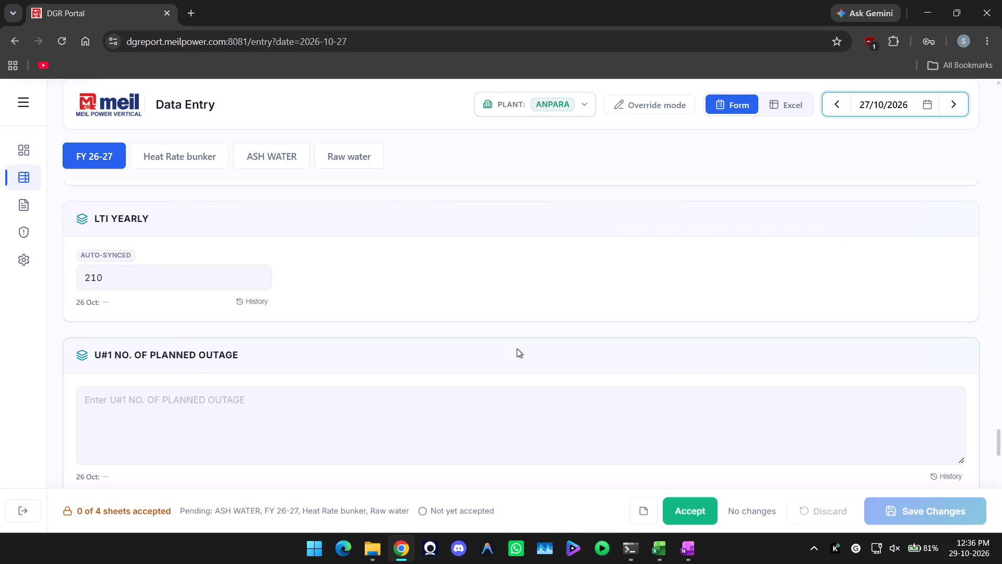
scroll(517, 348, "down", 1)
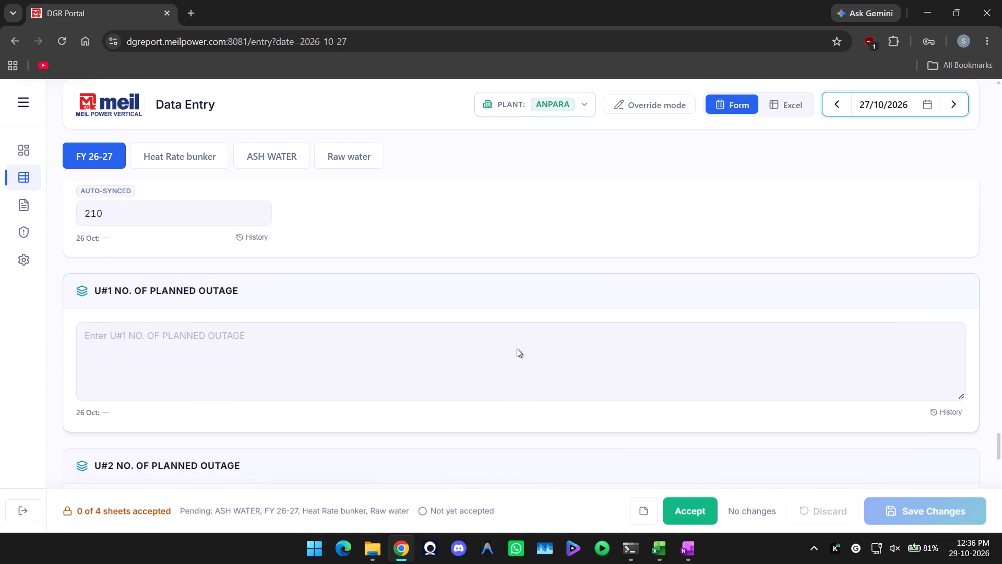
scroll(518, 348, "up", 2)
scroll(518, 348, "down", 2)
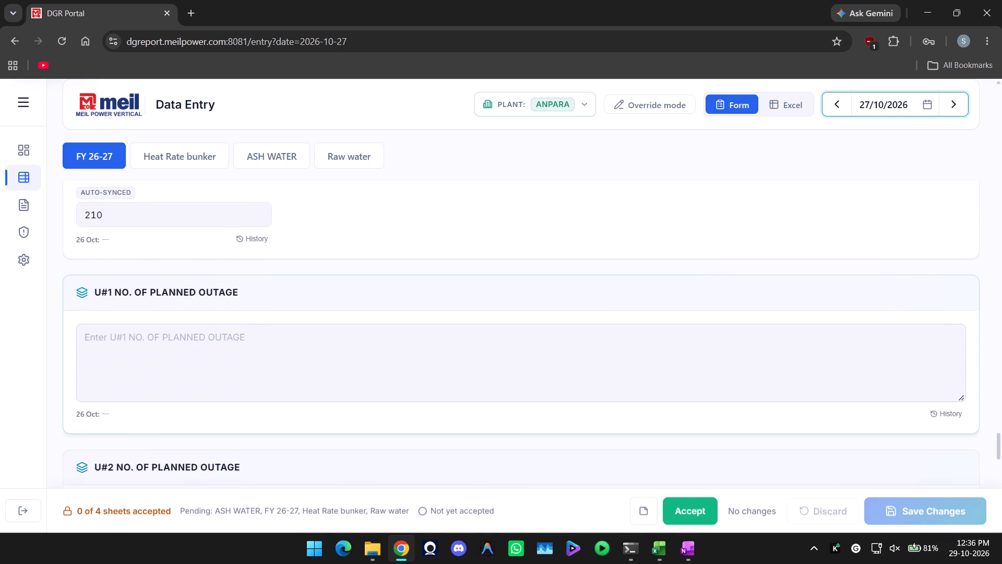
scroll(518, 347, "down", 4)
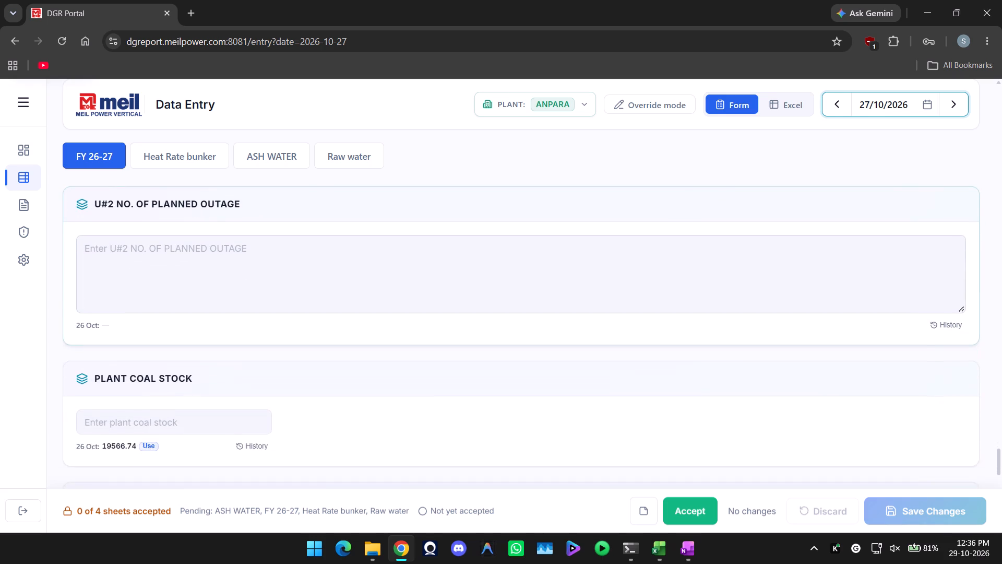
scroll(518, 345, "down", 1)
In Excel, inspect the 27-Oct-26 cells for plant coal stock, kakri coal stock and oil stock.
key("alt+Tab")
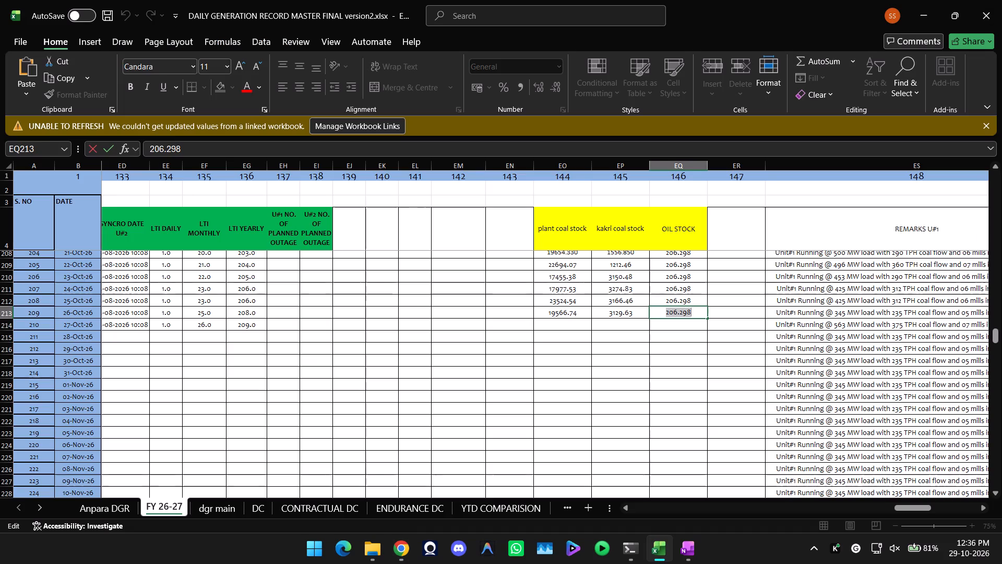
left_click(568, 331)
left_click(576, 325)
left_click(634, 326)
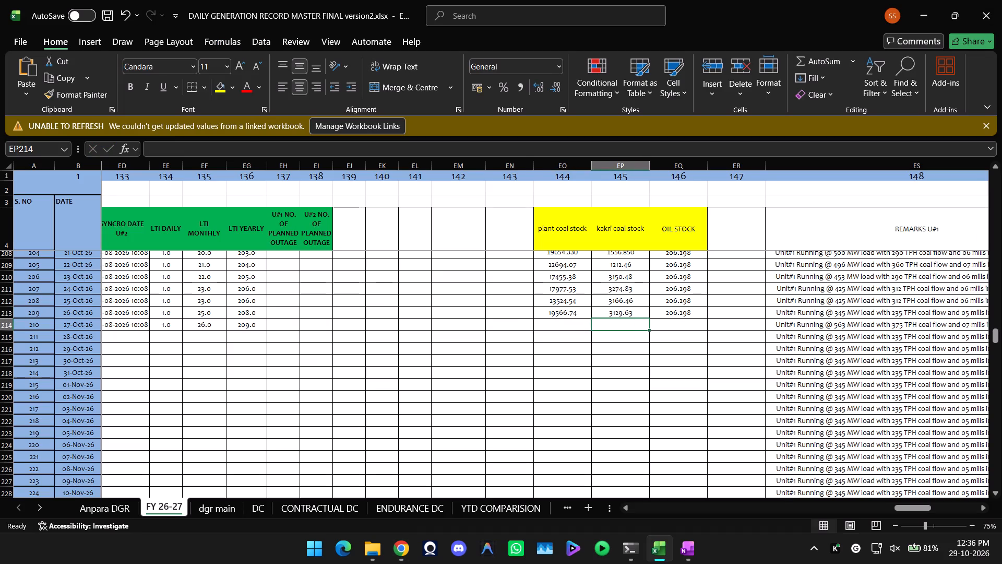
left_click(671, 327)
key("alt+Tab")
Copy Excel's 27-Oct-26 REMARKS U#1 text about the 563 MW load, 375 TPH coal flow and 07 mills into the portal's REMARKS U#1 field.
scroll(535, 350, "down", 2)
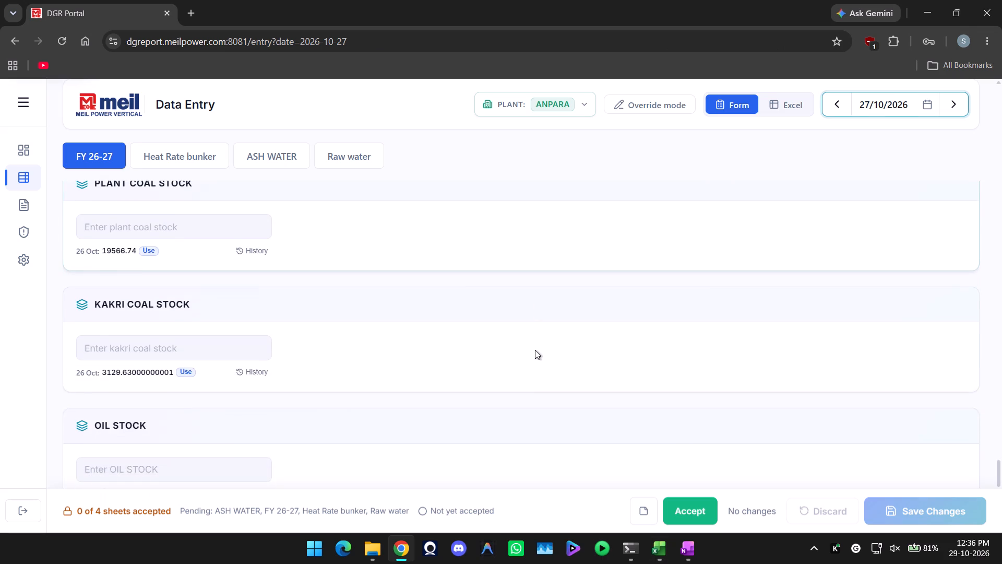
scroll(535, 350, "down", 2)
scroll(484, 343, "down", 2)
key("alt+Tab")
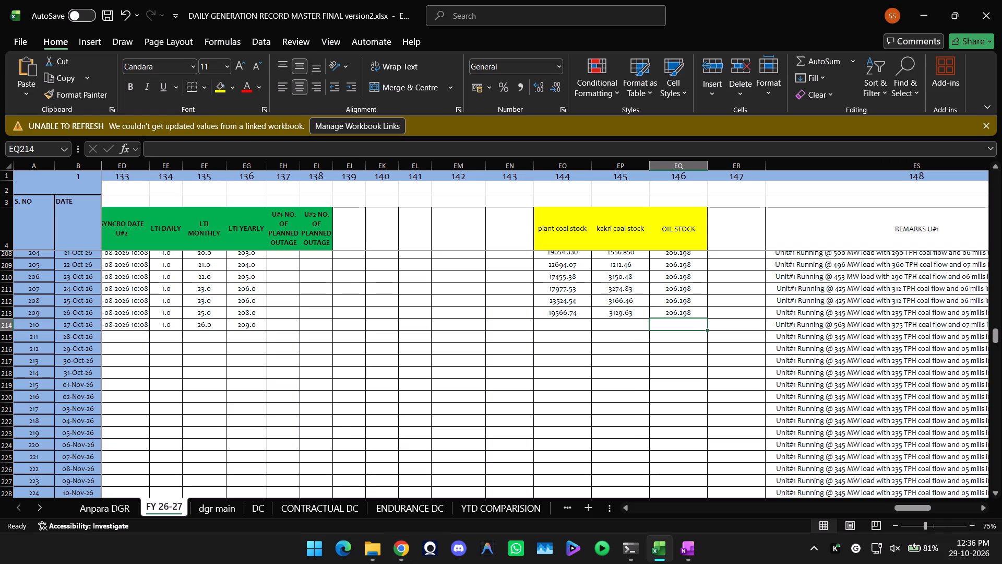
key("Right")
key("Right")
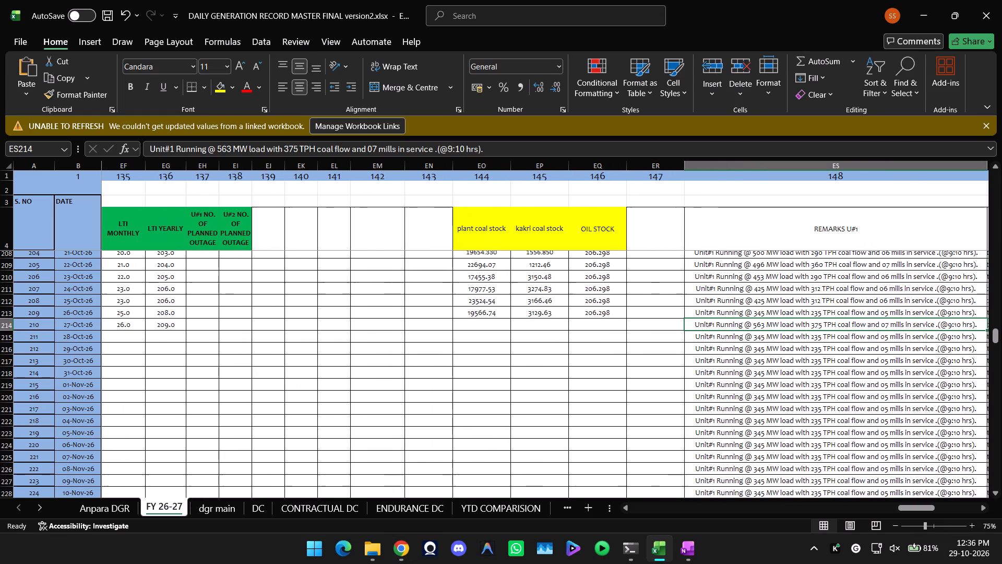
key("ctrl+c")
key("alt+Tab")
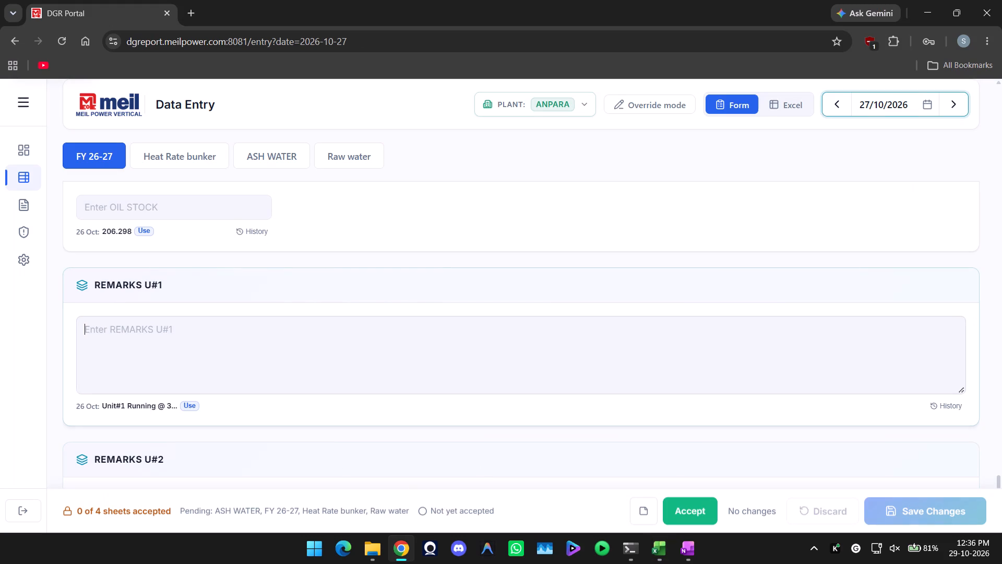
left_click(314, 355)
key("ctrl+v")
Copy Excel's 27-Oct-26 REMARKS U#2 text about the 575 MW load, 350 TPH coal flow and 07 mills into the portal's REMARKS U#2 field.
key("alt+Tab")
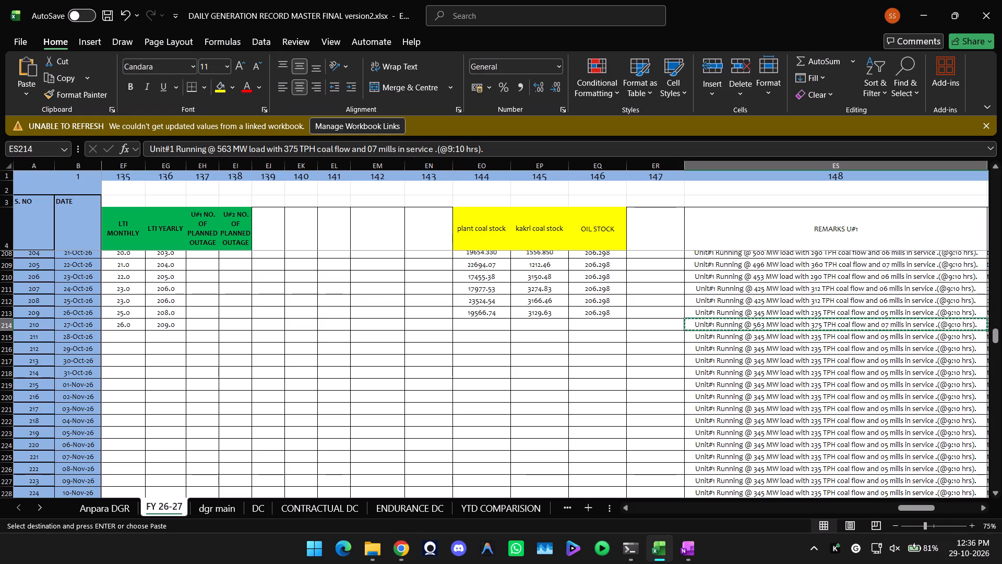
triple_click(982, 508)
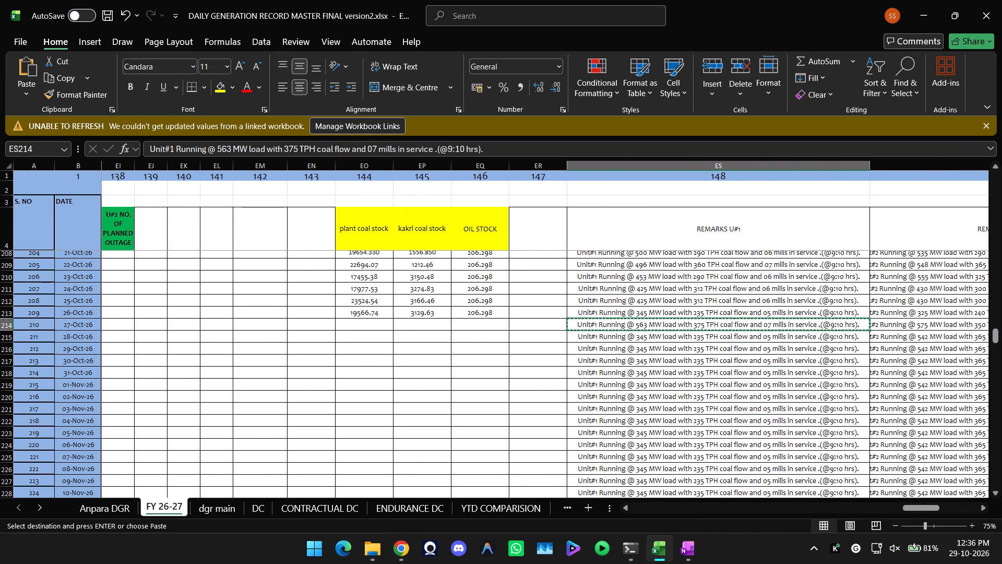
key("Right")
key("ctrl+c")
key("alt+Tab")
scroll(348, 333, "down", 3)
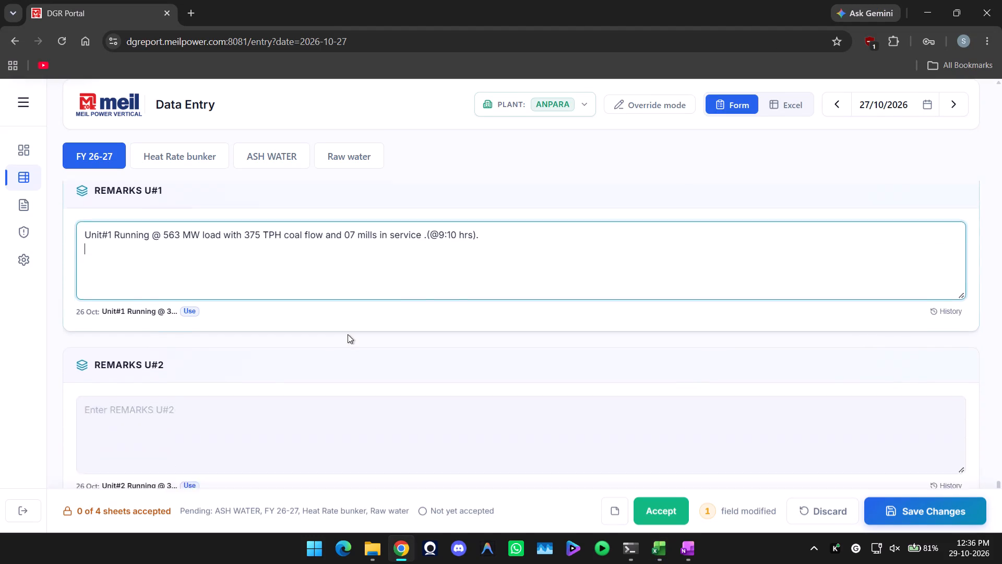
left_click(333, 341)
key("ctrl+v")
Copy Excel's 27-Oct-26 LTI text, "LTI free man days cumulative from last Accident date -23.01.2026.", into the portal's LTI field.
key("alt+Tab")
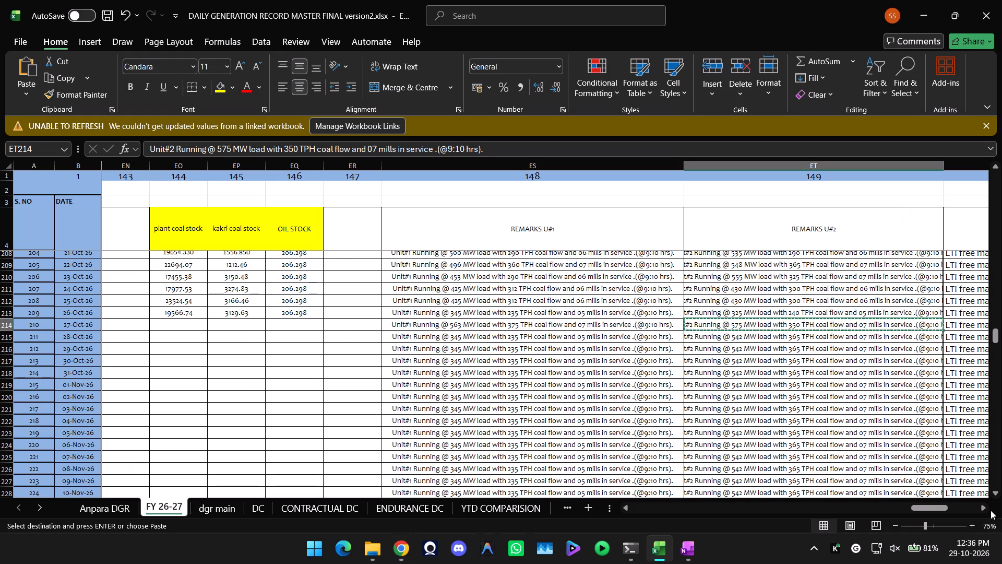
left_click(985, 510)
triple_click(985, 510)
left_click(985, 510)
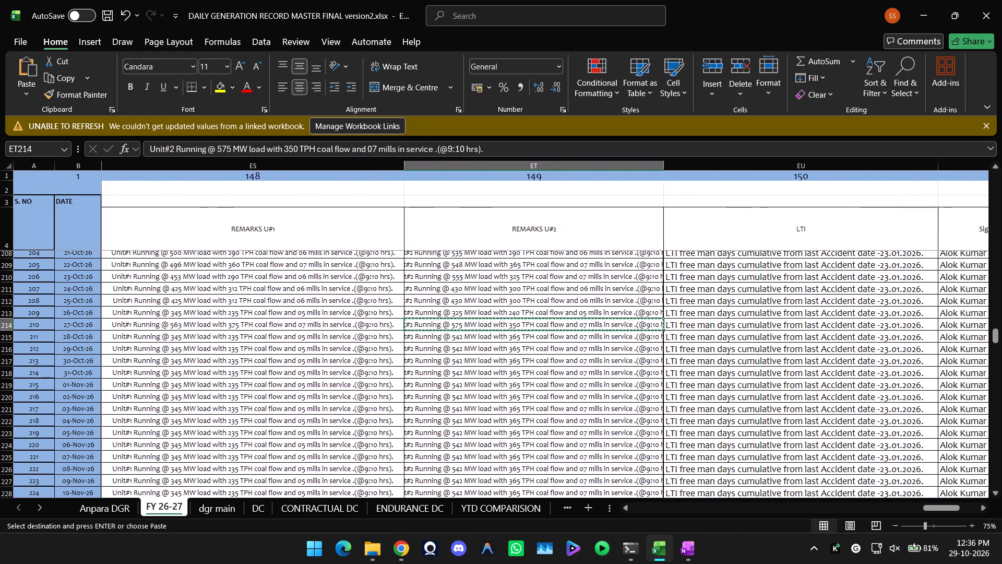
key("Right")
key("ctrl+c")
key("alt+Tab")
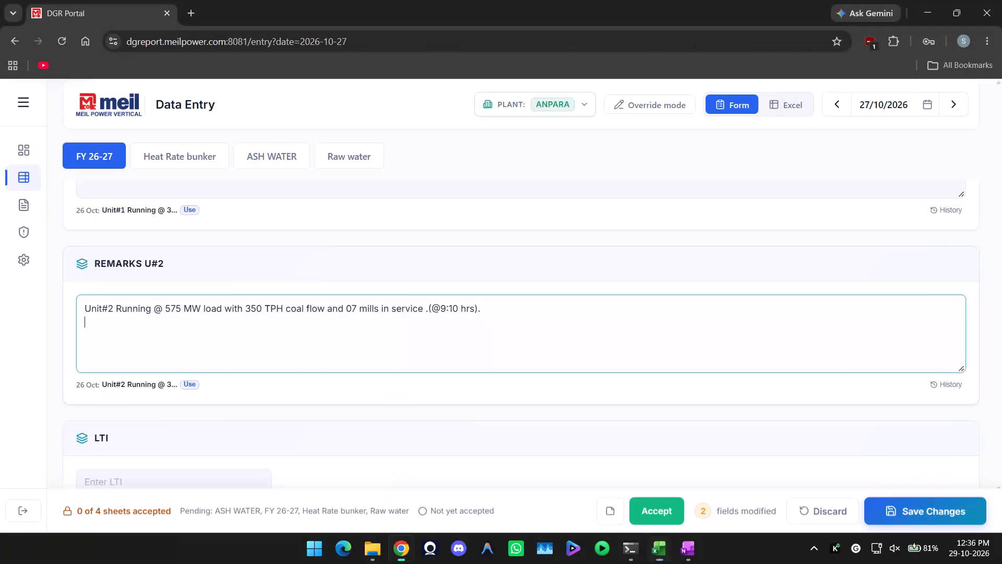
scroll(510, 331, "down", 2)
left_click(216, 350)
key("ctrl+v")
Copy the signatory's name from Excel's 27-Oct-26 Signature cell into the portal's SIGNATURE field.
key("alt+Tab")
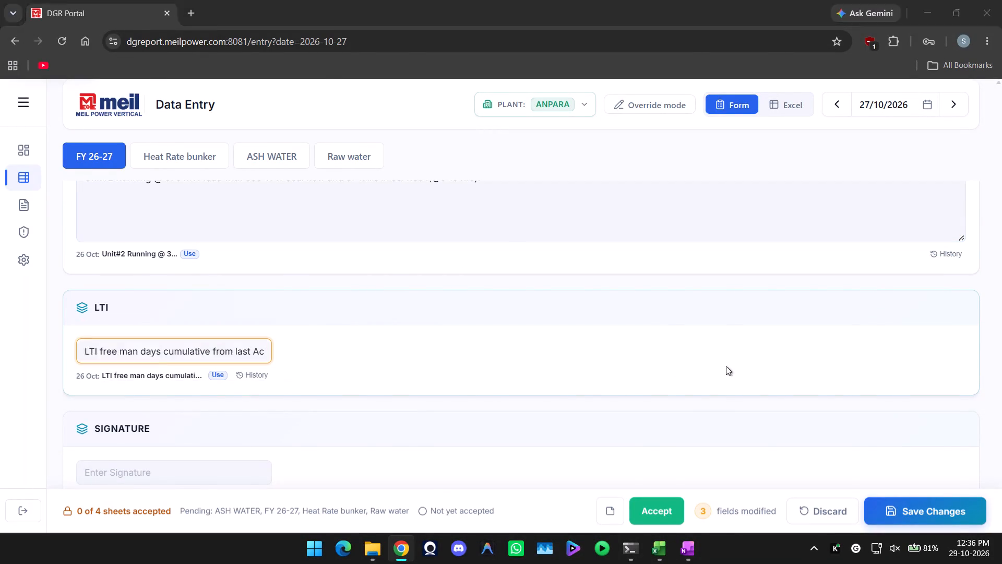
double_click(984, 510)
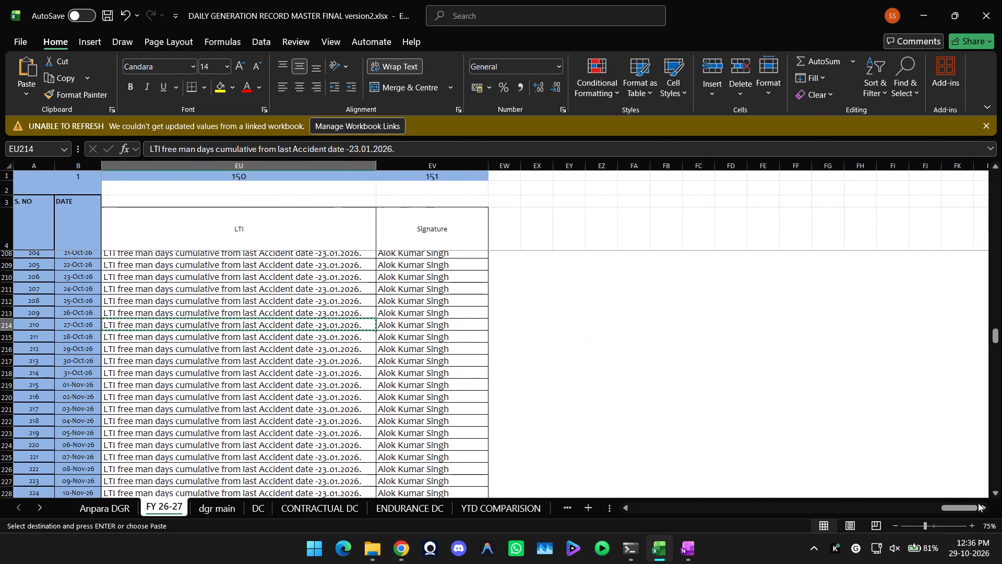
key("Right")
key("ctrl+c")
key("alt+Tab")
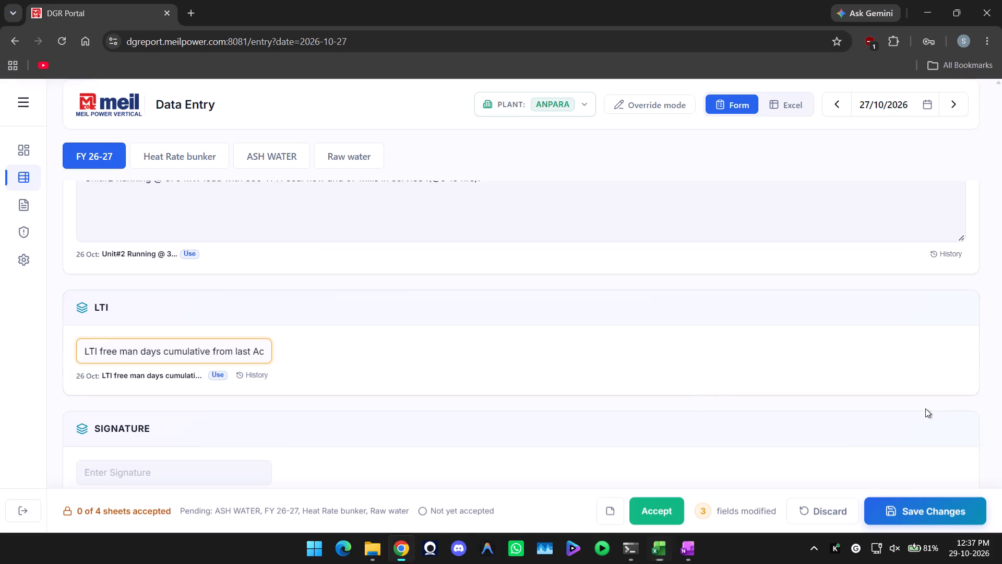
scroll(259, 352, "down", 2)
left_click(198, 409)
key("ctrl+v")
Save the changes to the portal's 27/10/2026 FY 26-27 entry.
scroll(547, 421, "down", 6)
scroll(533, 413, "up", 2)
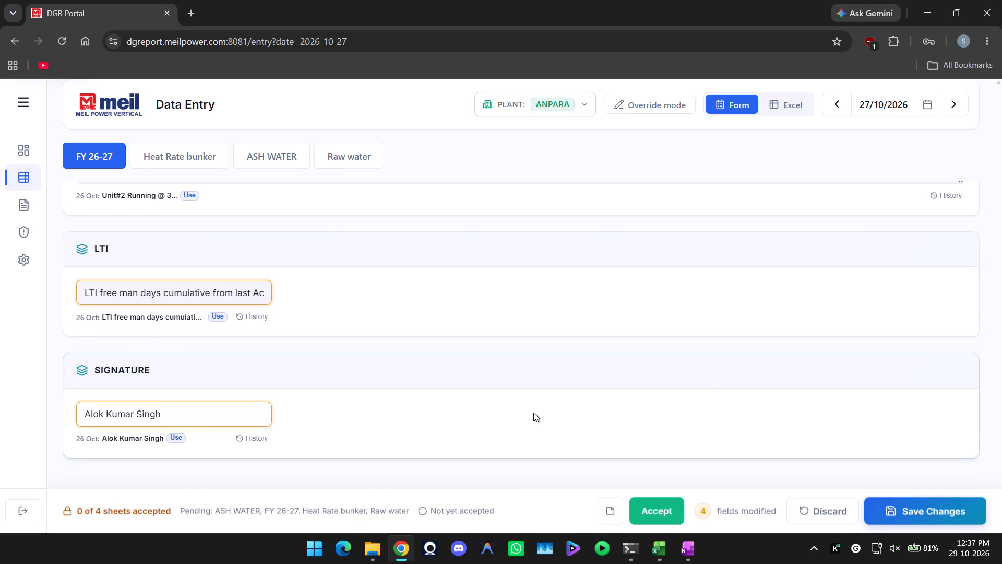
scroll(533, 413, "up", 18)
left_click(941, 513)
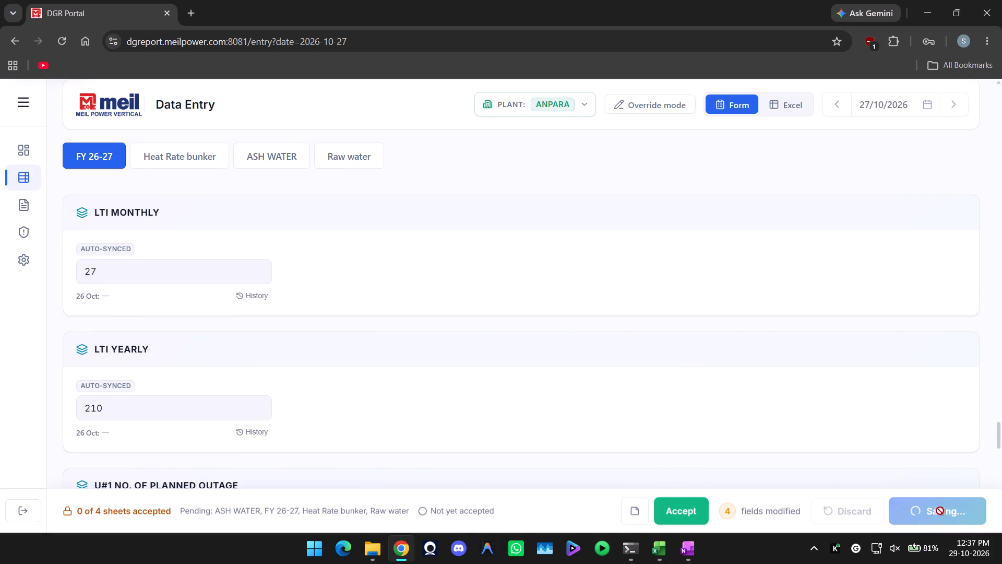
Accept all four 27/10/2026 sheets: FY 26-27, Heat Rate bunker, ASH WATER and Raw water.
left_click(703, 499)
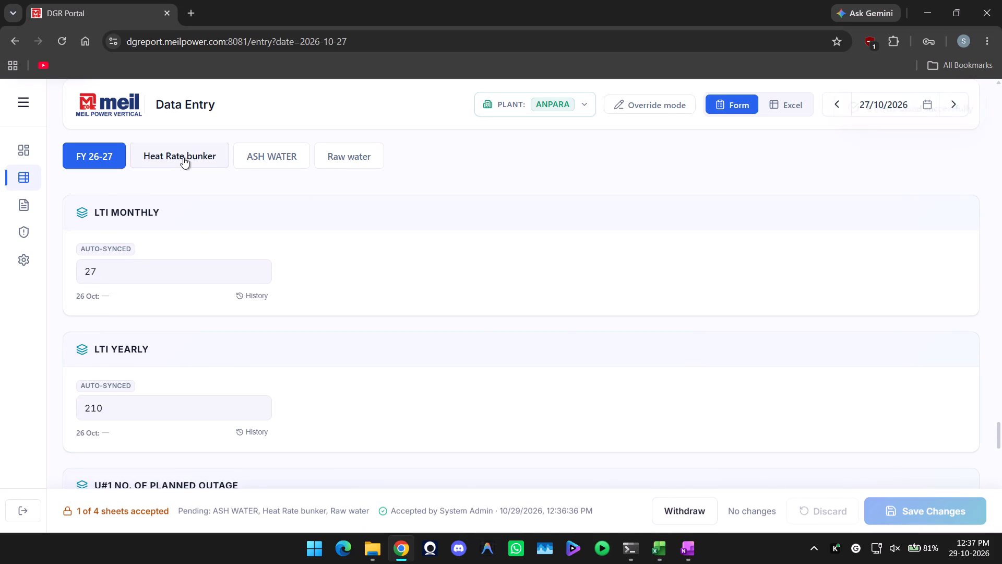
left_click(183, 157)
left_click(693, 513)
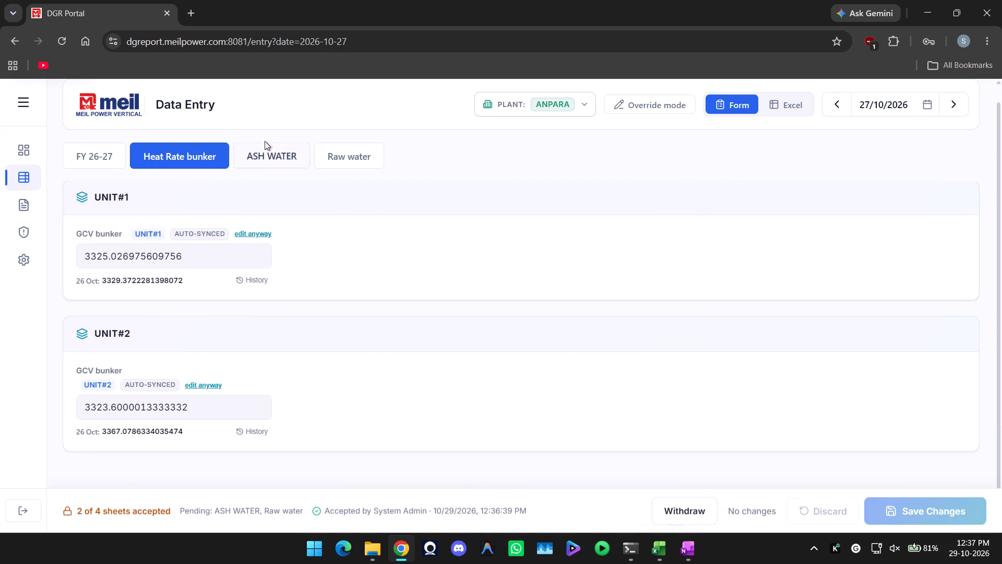
left_click(276, 149)
left_click(711, 510)
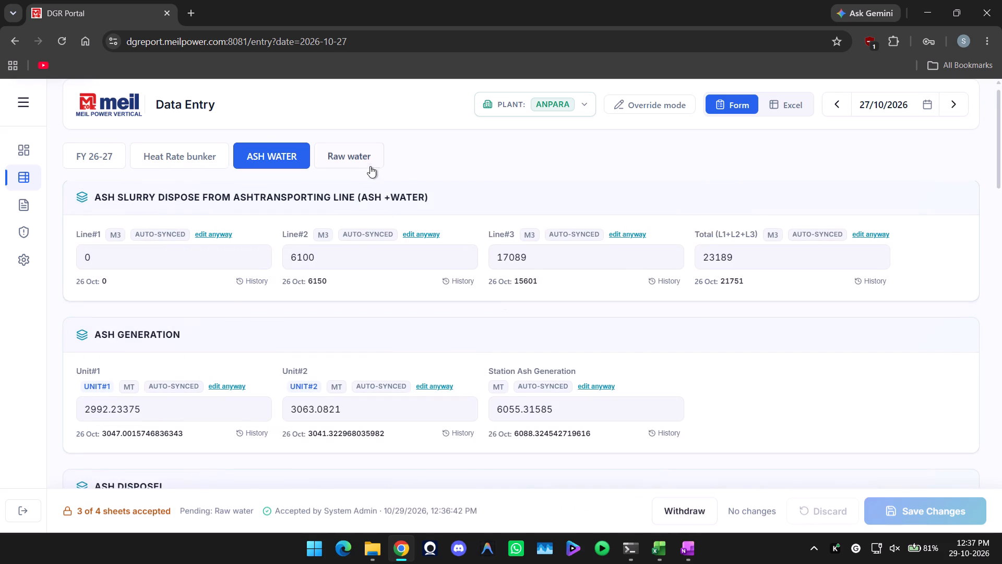
left_click(370, 166)
left_click(693, 512)
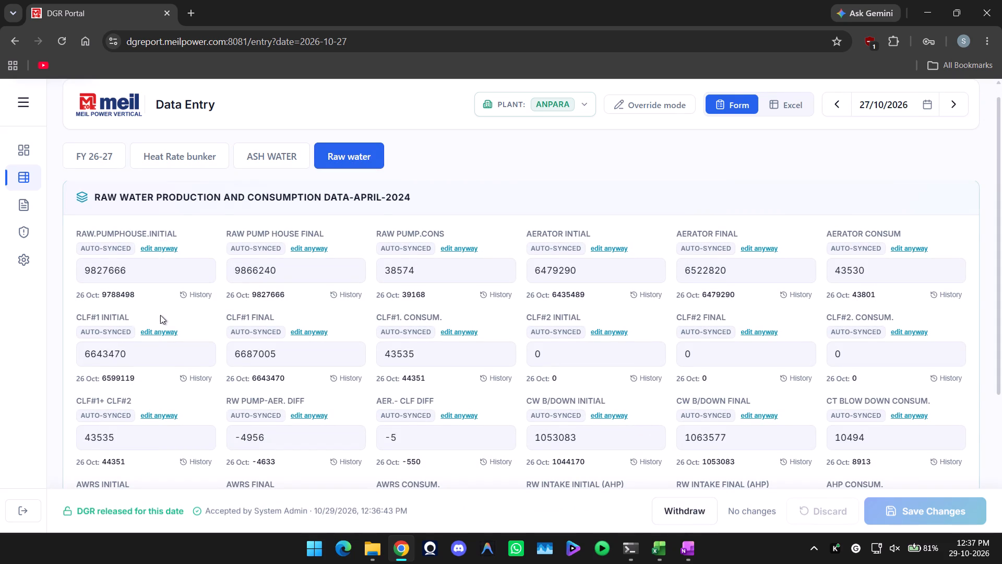
Open the Anpara Daily Generation Report for 27/10/2026 and approve the DGR without publishing or emailing it.
left_click(33, 198)
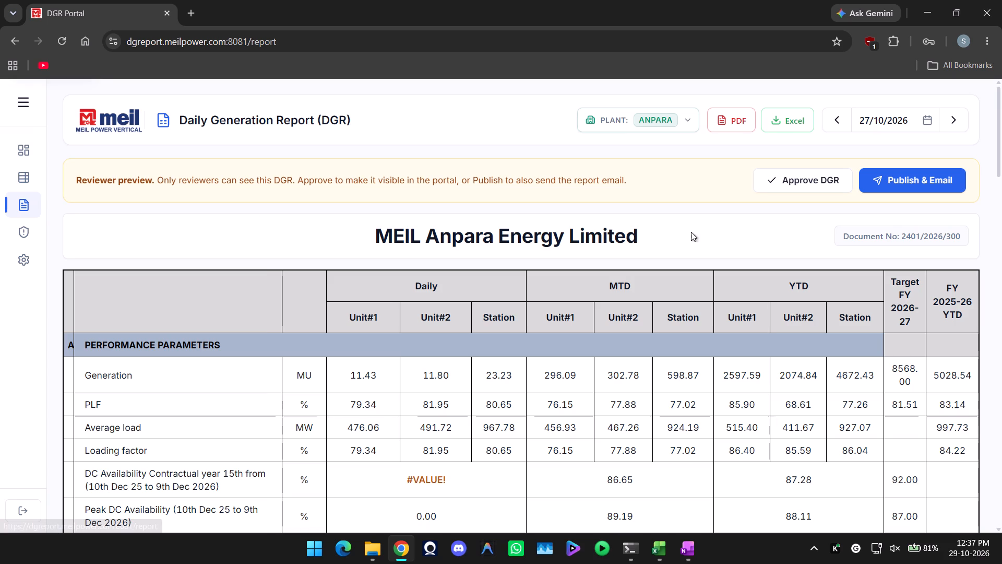
left_click(818, 175)
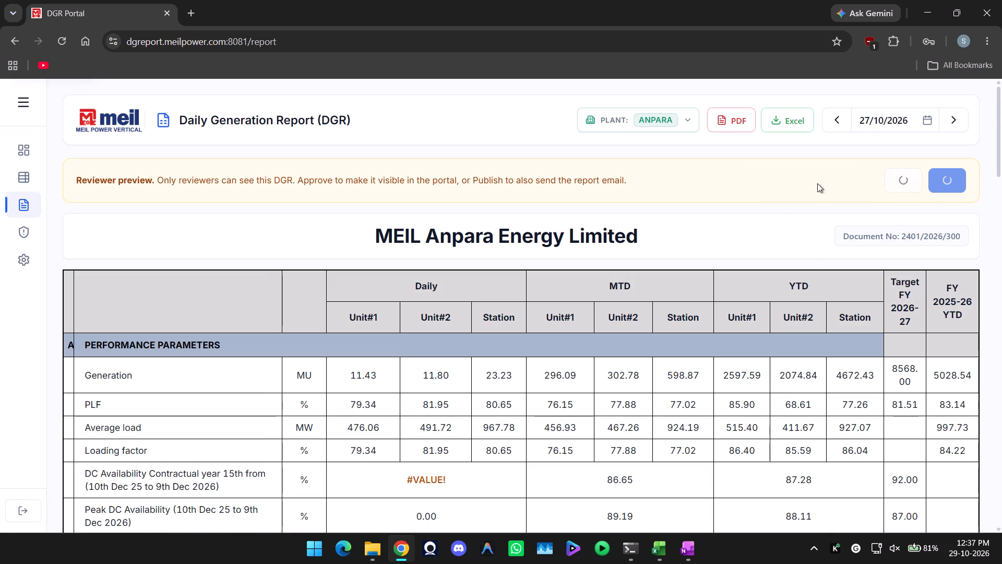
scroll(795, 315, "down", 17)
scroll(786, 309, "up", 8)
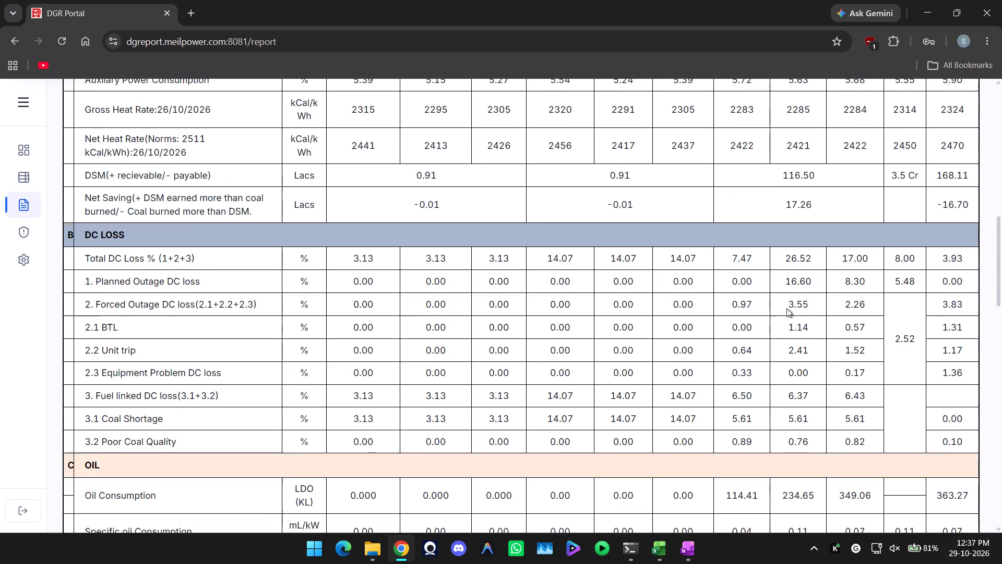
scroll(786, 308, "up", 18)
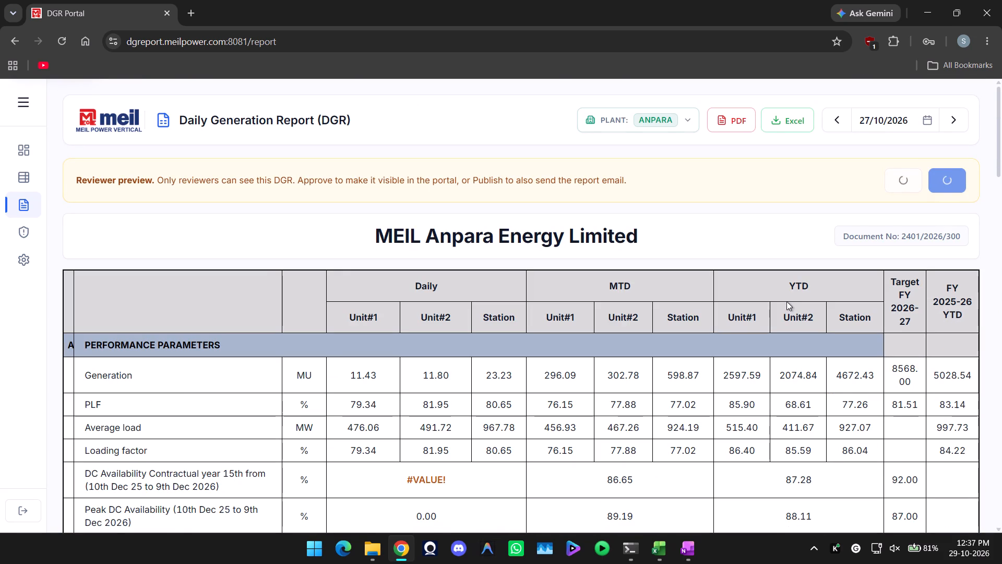
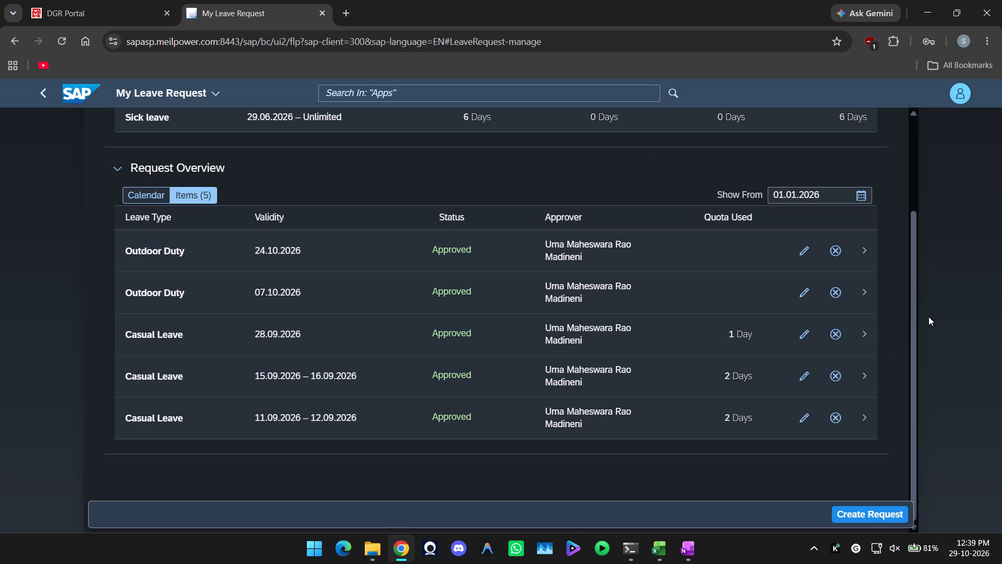
Capture a full-width screen snip of the My Leave Request page, from the browser's top edge down through the 28.09.2026 Casual Leave row.
key("shift+super+s")
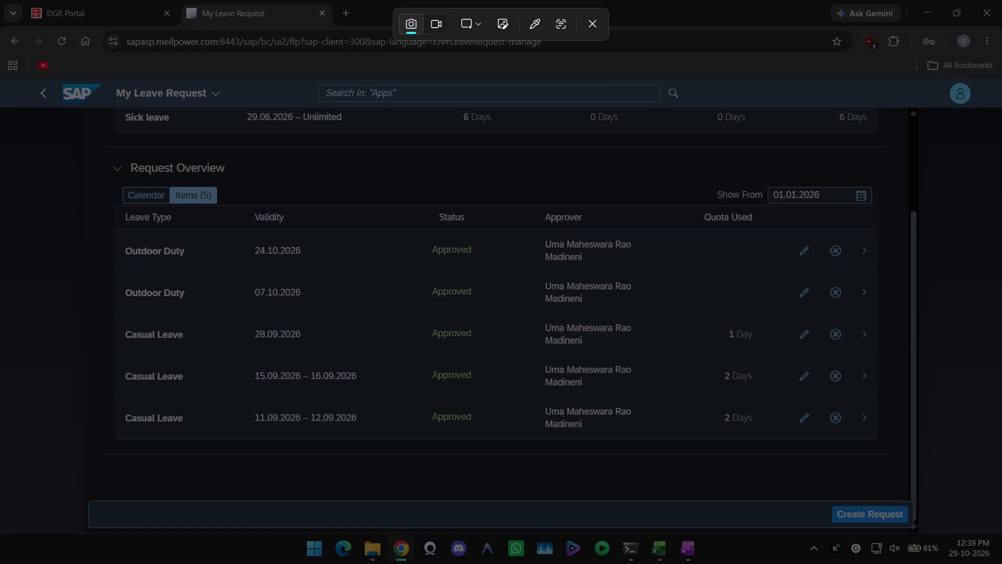
left_click_drag(4, 0, 897, 343)
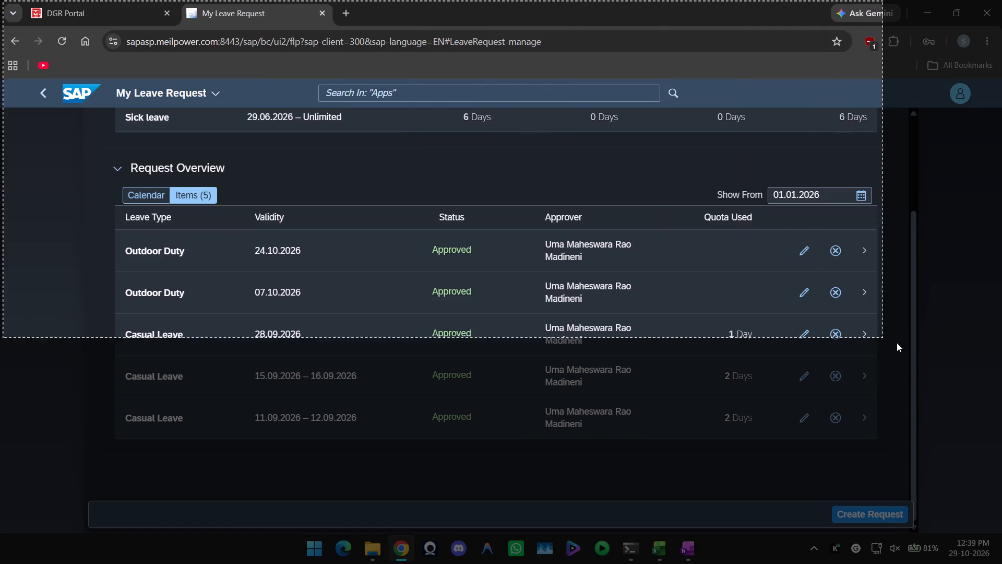
left_click_drag(897, 343, 1001, 356)
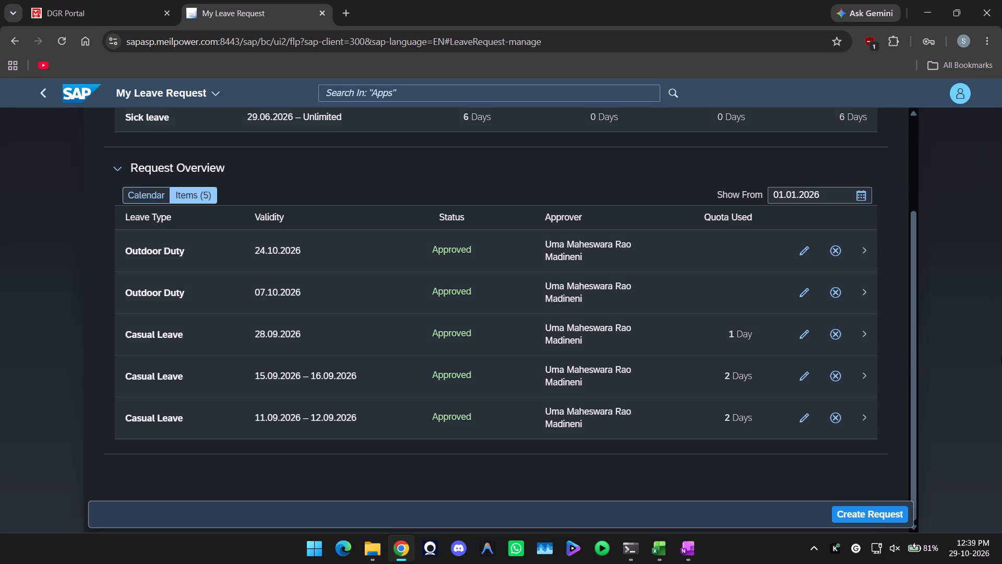
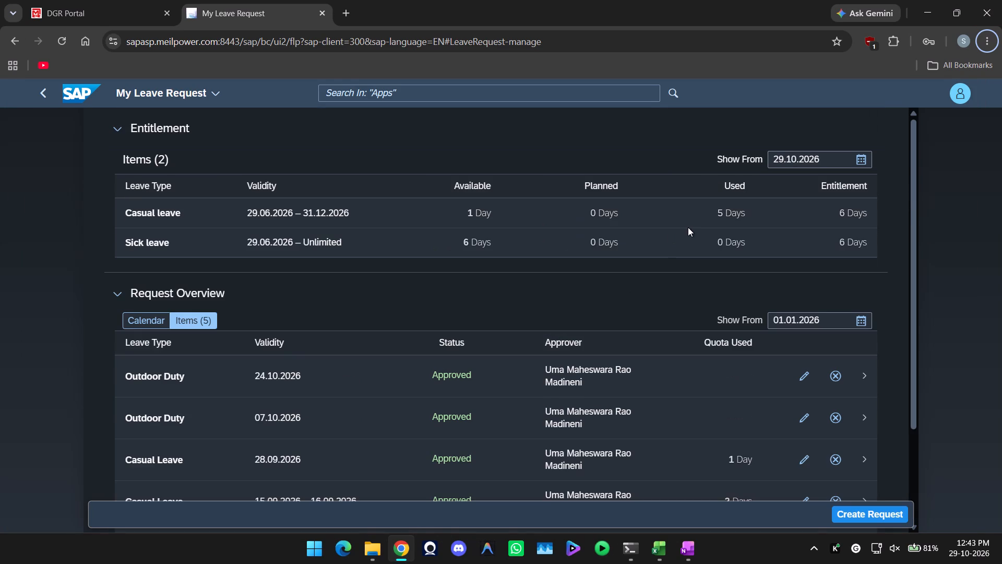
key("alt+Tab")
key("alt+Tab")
Return to the DGR Portal and review the performance parameters in Anpara's approved Daily Generation Report for 27/10/2026.
left_click(88, 0)
scroll(562, 274, "down", 1)
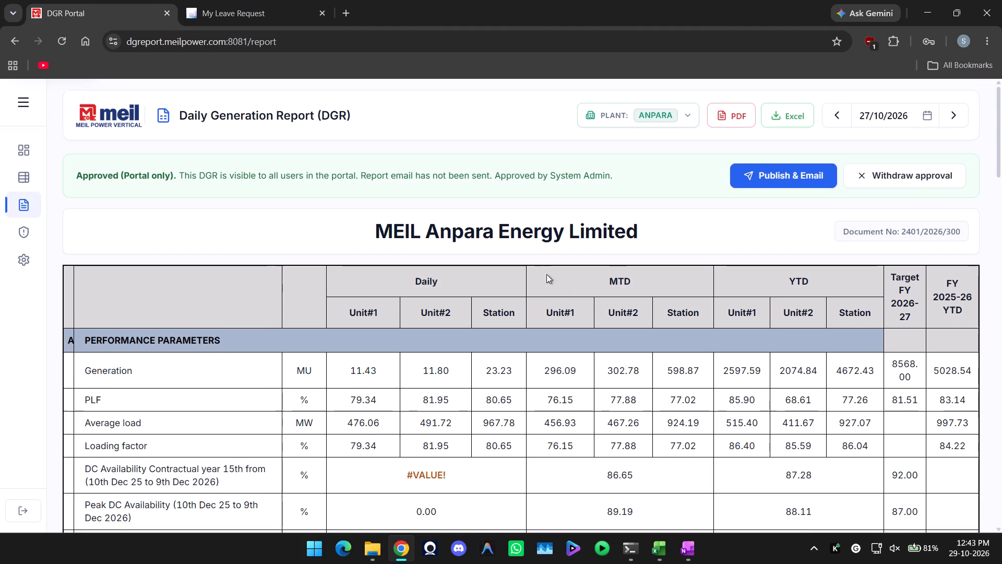
scroll(546, 274, "down", 7)
scroll(532, 275, "up", 10)
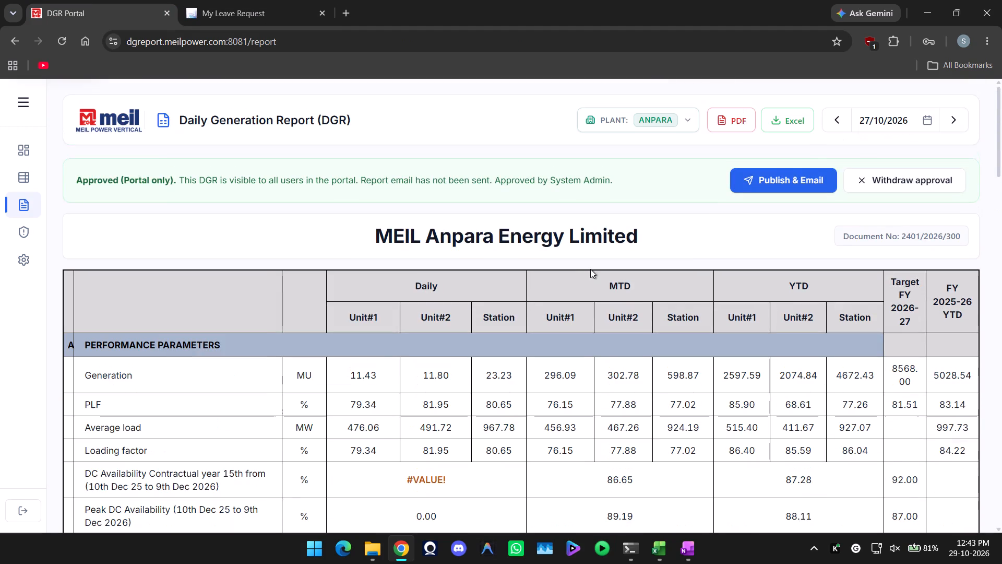
scroll(590, 269, "down", 6)
scroll(572, 271, "up", 2)
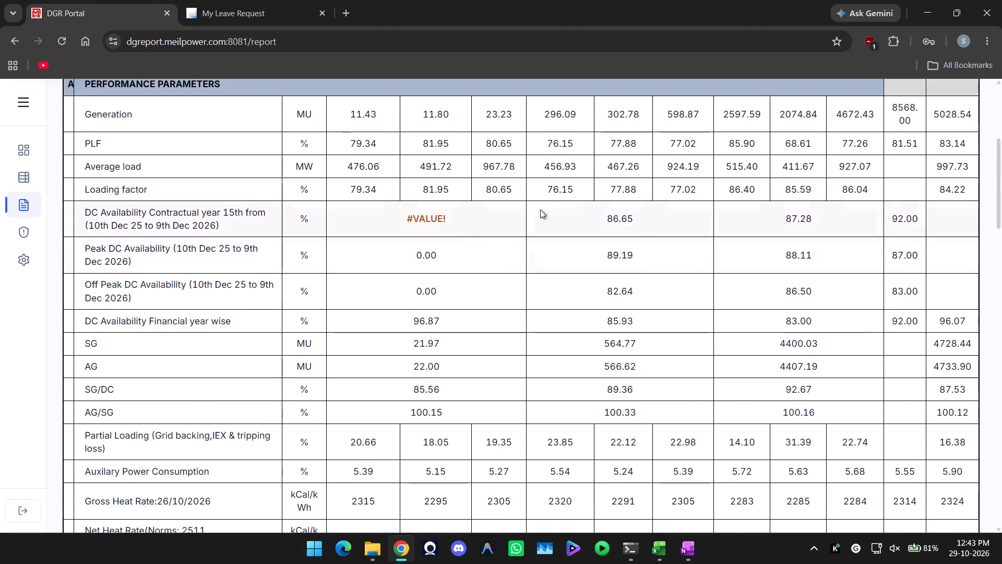
Check the Daily Generation Report for 26/10/2026 against the 27/10/2026 report, ending back on 27/10/2026.
scroll(598, 205, "up", 9)
left_click(836, 115)
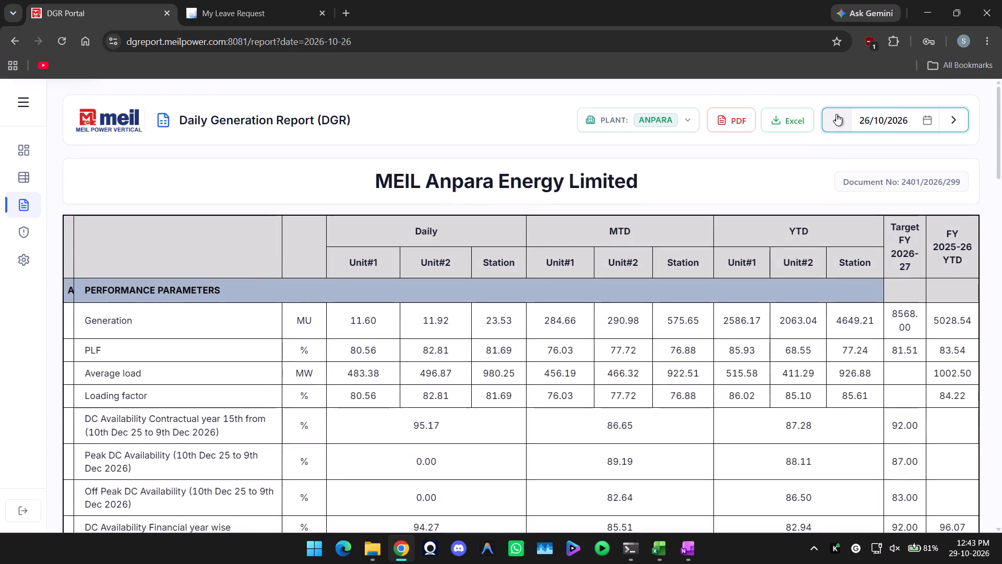
left_click(958, 117)
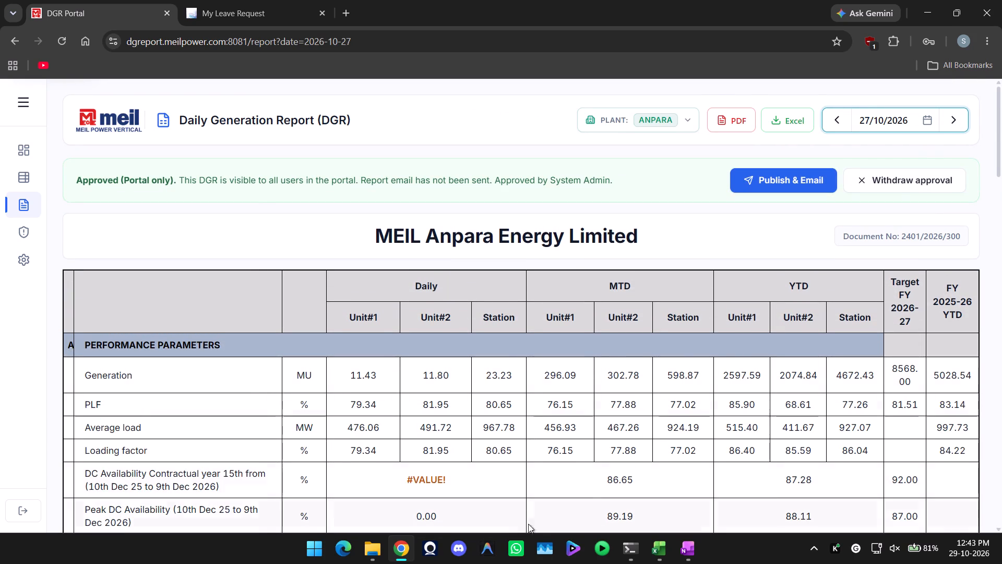
Examine the full 27/10/2026 report, from the daily contractual-year DC Availability cell down to the Financial Year Comparison Data.
scroll(477, 538, "down", 2)
scroll(458, 417, "down", 2)
left_click_drag(461, 344, 365, 344)
scroll(424, 353, "down", 20)
scroll(424, 353, "down", 15)
scroll(480, 350, "up", 3)
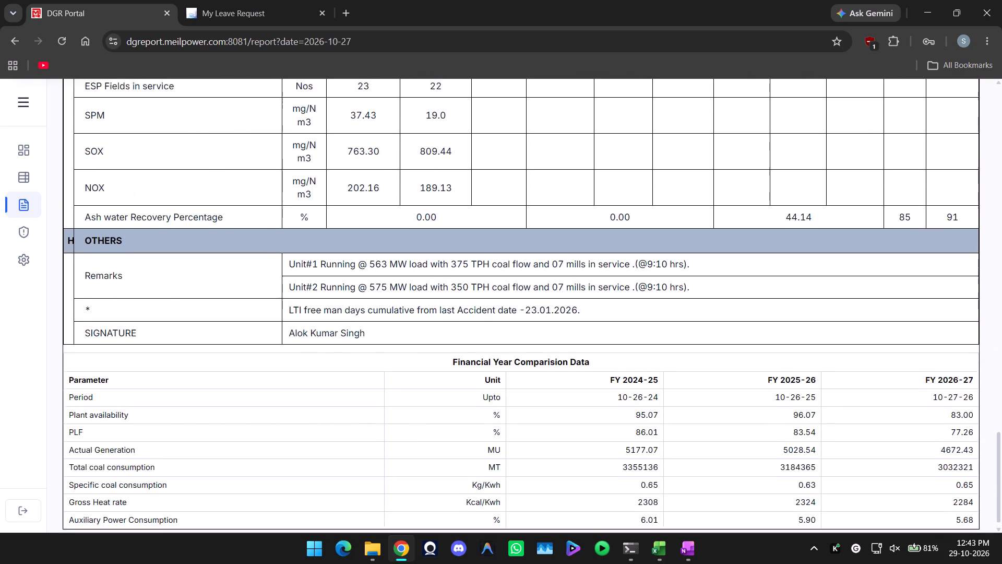
scroll(481, 350, "up", 17)
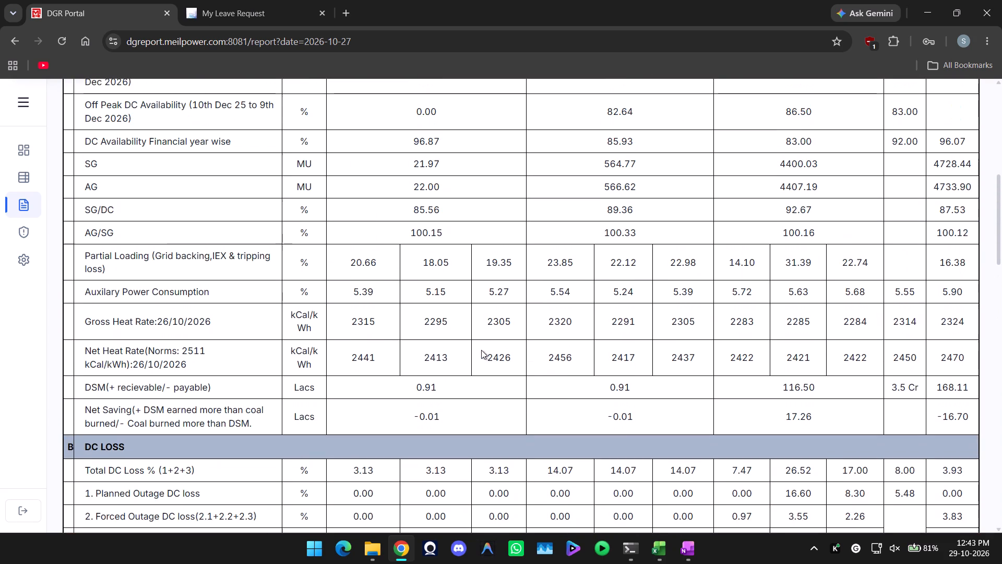
scroll(464, 387, "up", 1)
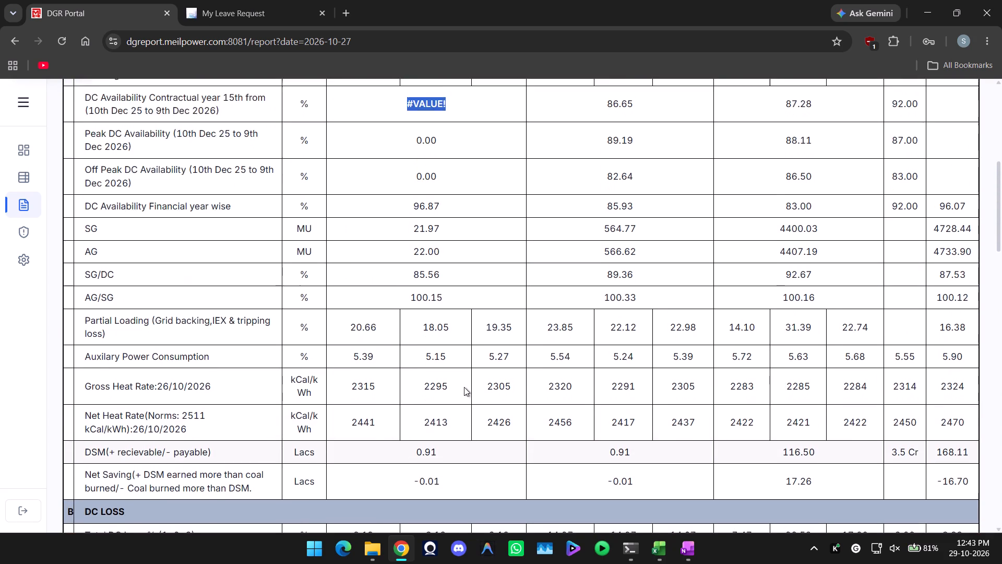
scroll(464, 387, "up", 5)
left_click(473, 378)
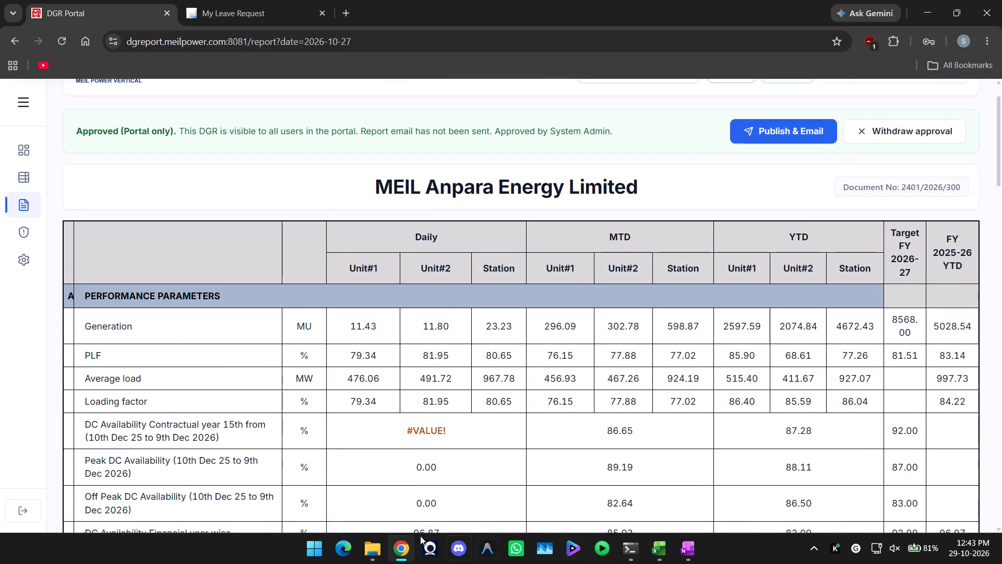
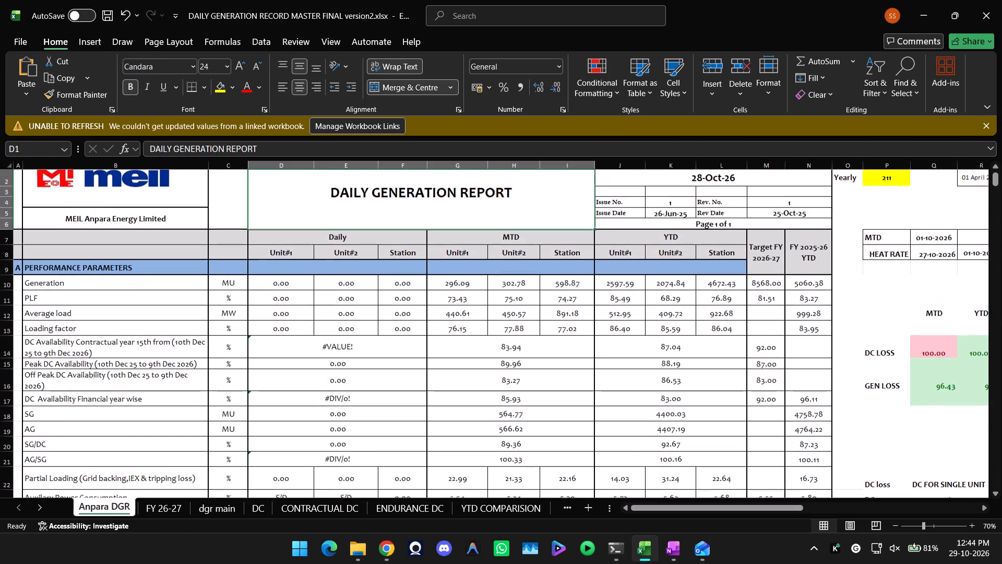
Change the report date formula at the top of the Anpara DGR sheet to =TODAY()-2.
left_click(750, 194)
double_click(758, 192)
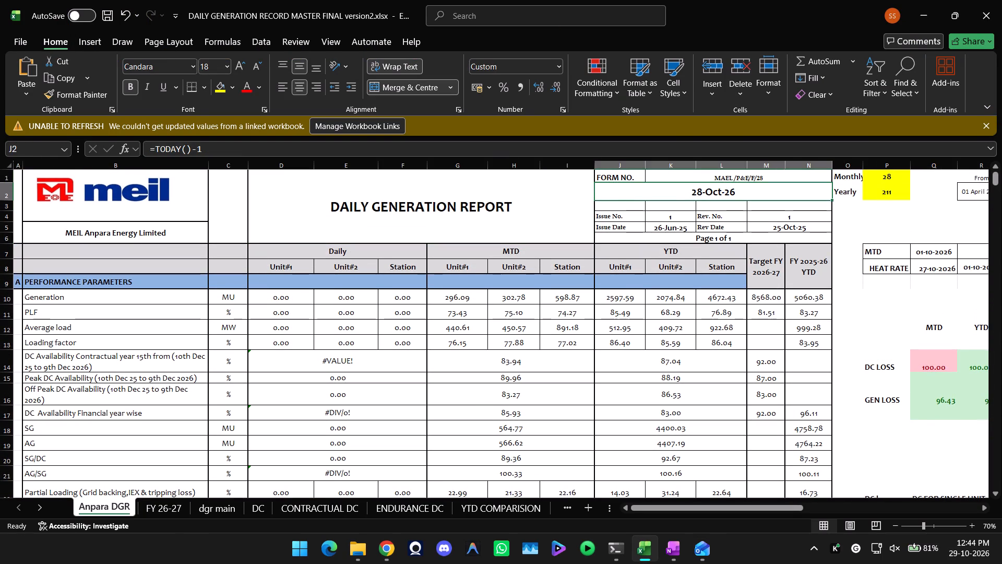
key("BackSpace")
key("BackSpace")
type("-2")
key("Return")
Inspect the source formula of the station's daily DC Availability Contractual year value in the Anpara DGR sheet.
left_click(368, 357)
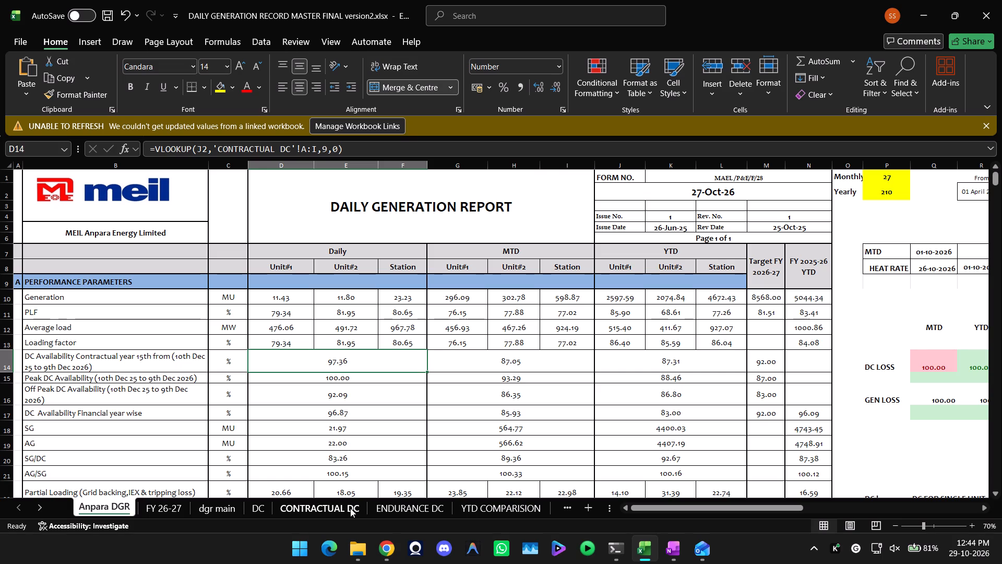
In the Excel master's Anpara DGR sheet, inspect the arguments of the daily contractual-year DC Availability lookup formula in D14.
triple_click(353, 356)
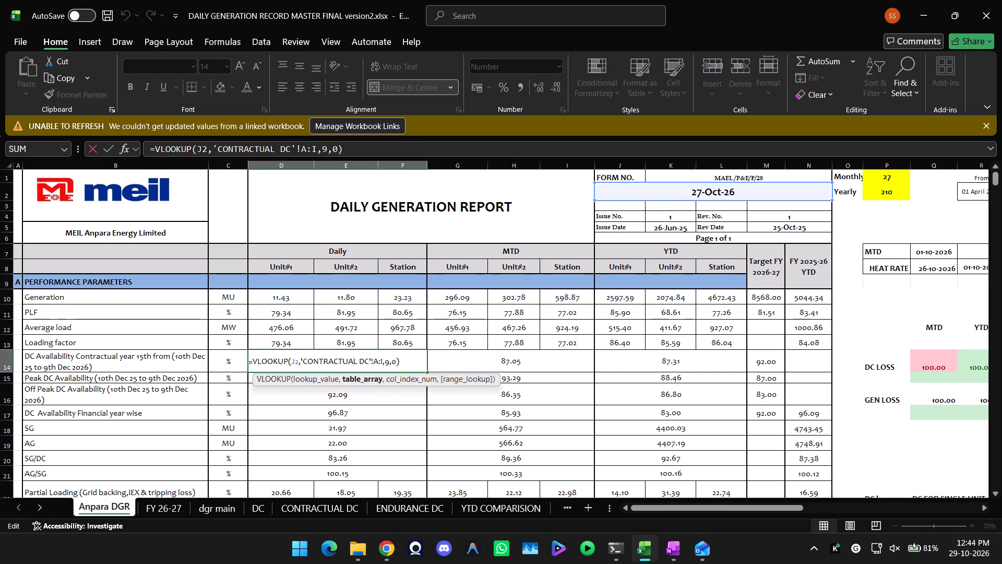
left_click(374, 362, "ctrl")
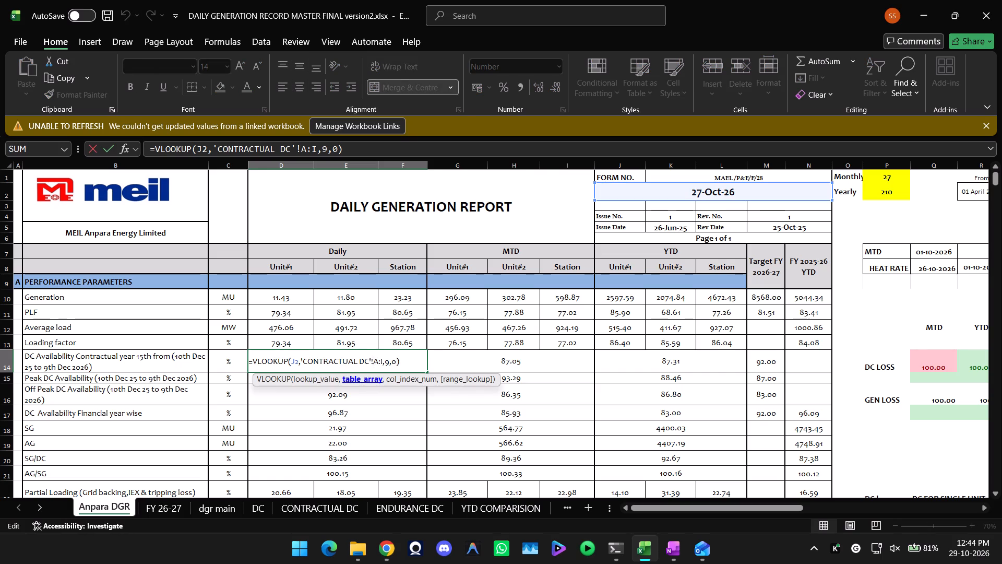
left_click(376, 380, "ctrl")
left_click(419, 378, "ctrl")
left_click(297, 380, "ctrl")
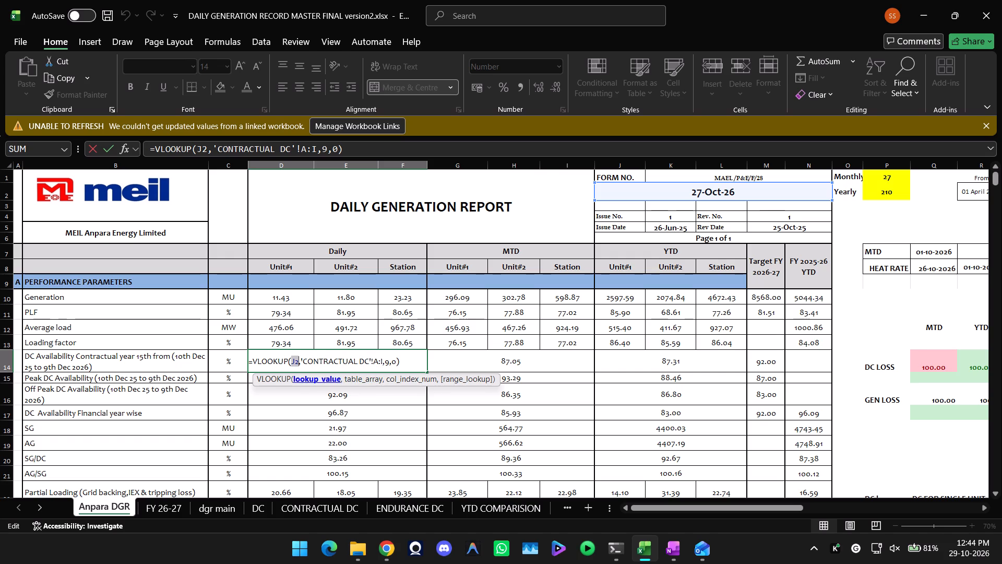
left_click(322, 377, "ctrl")
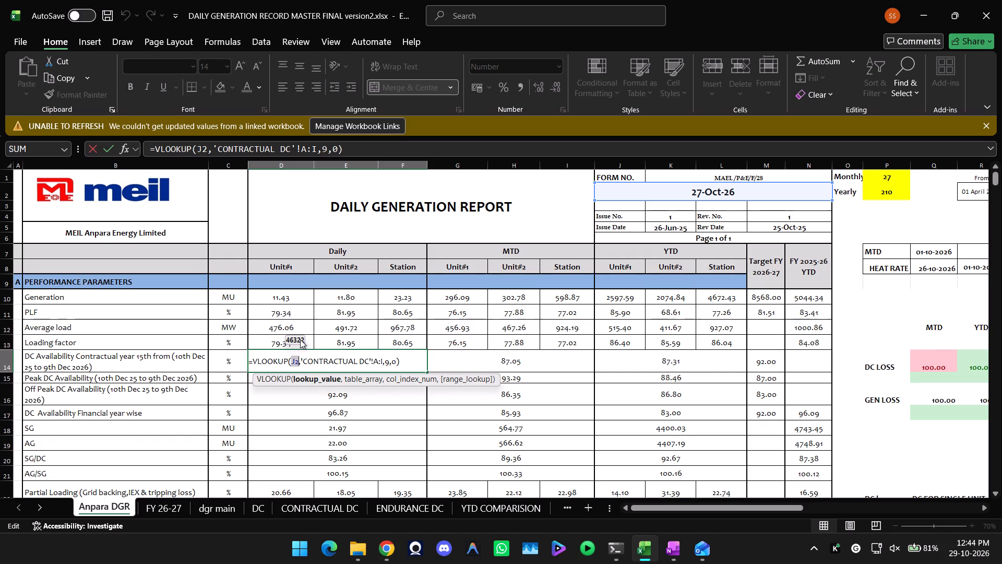
left_click(464, 358)
left_click(395, 357)
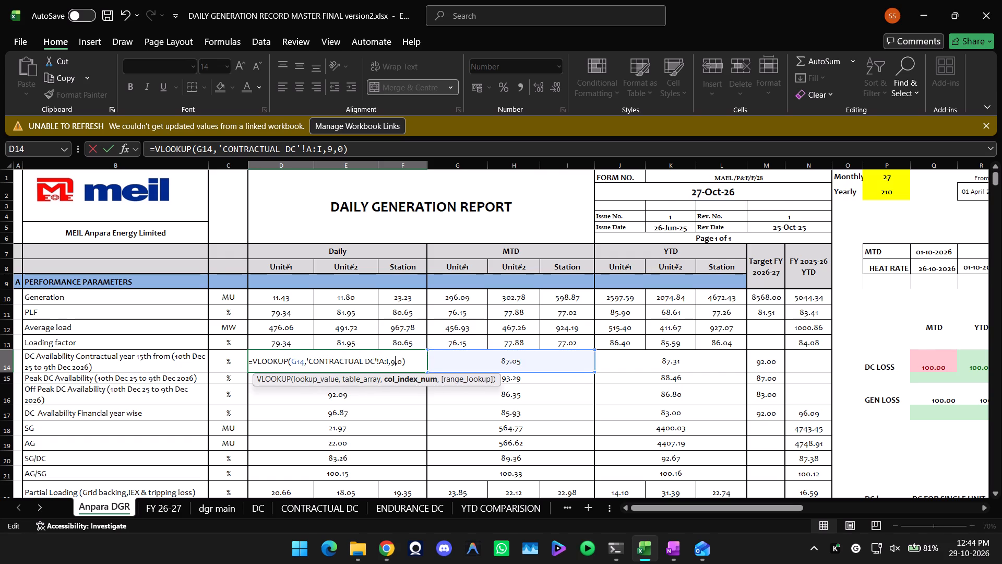
On the CONTRACTUAL DC sheet, trace the source data for 27-Oct-26 among the daily rows and inspect the formula in J331.
left_click(329, 511)
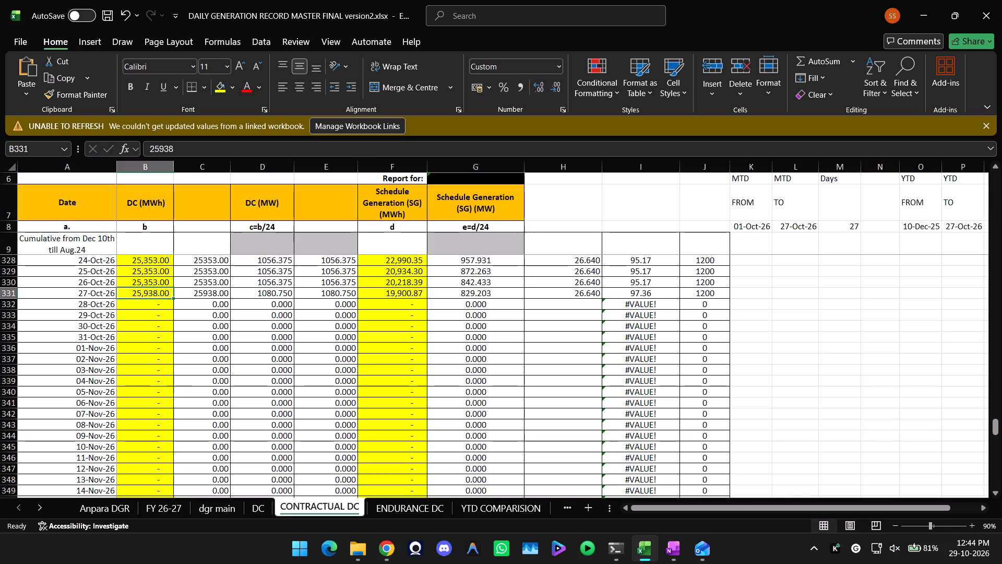
scroll(341, 296, "up", 4)
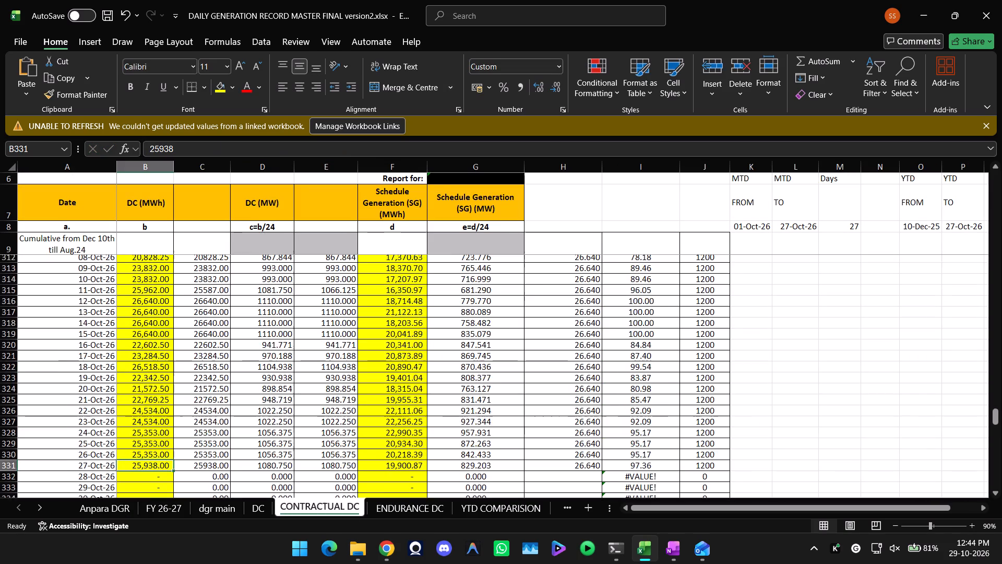
scroll(343, 297, "up", 2)
scroll(344, 301, "down", 6)
scroll(344, 303, "up", 3)
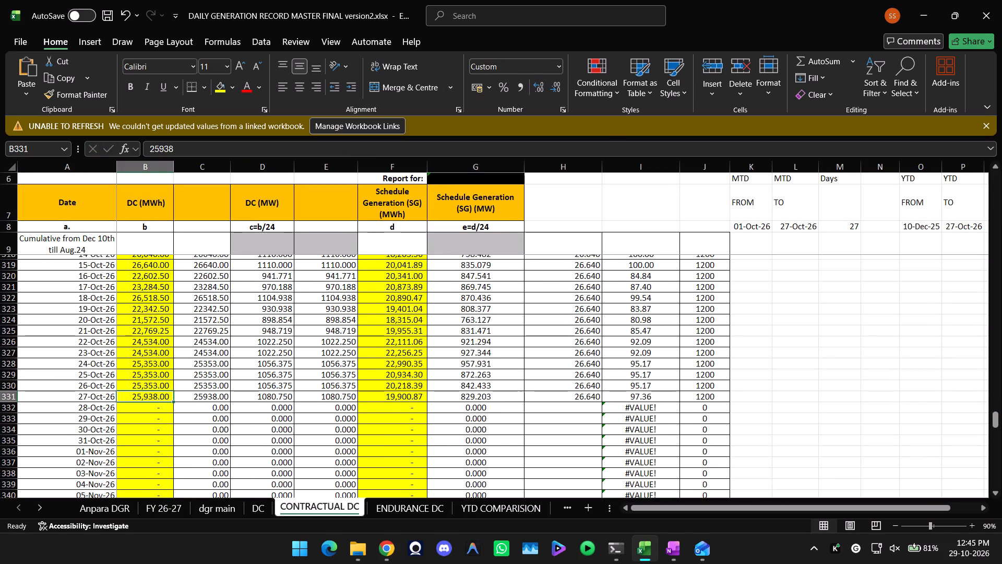
scroll(707, 384, "up", 14)
scroll(705, 374, "down", 5)
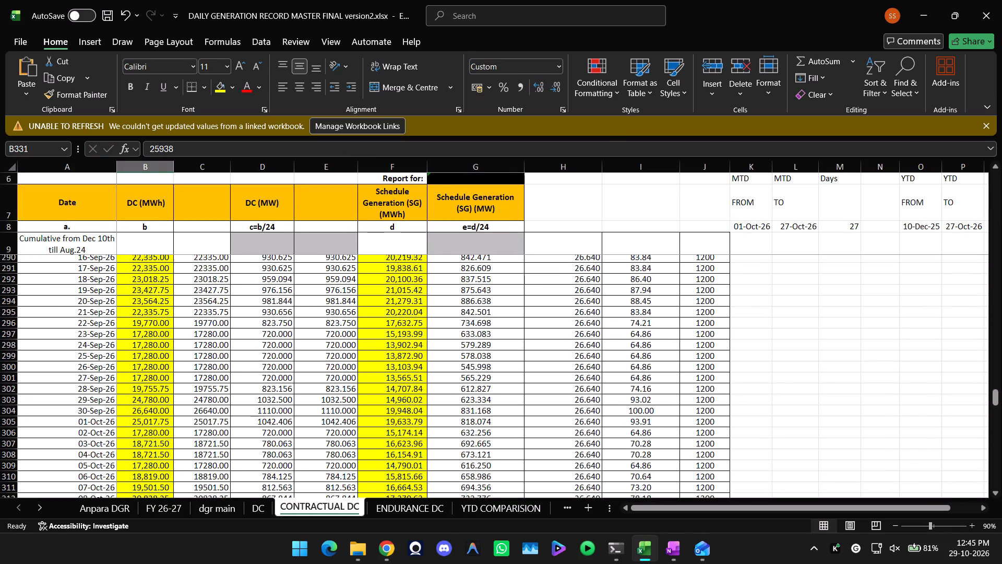
scroll(705, 375, "down", 9)
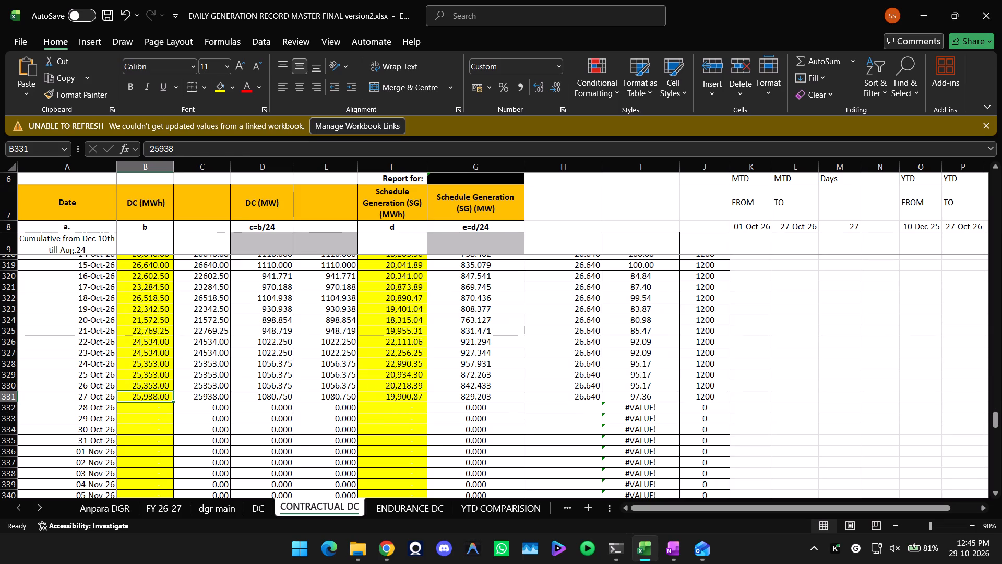
left_click(710, 395)
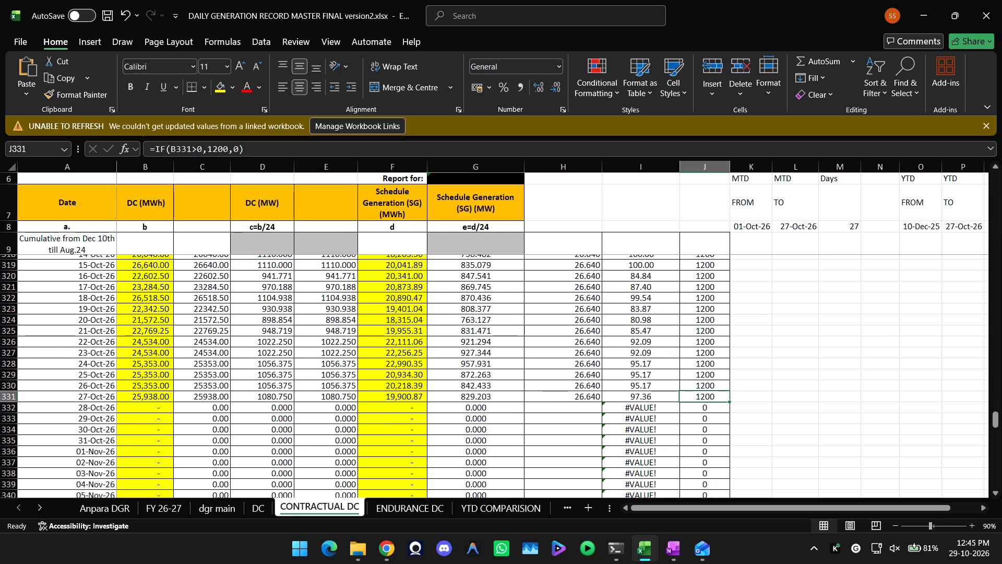
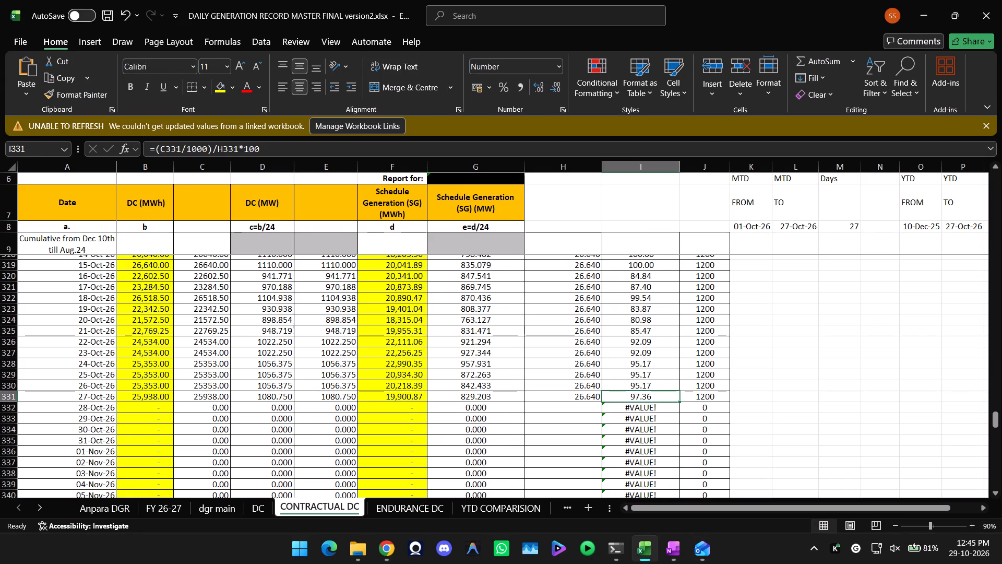
left_click(709, 392)
left_click(403, 390)
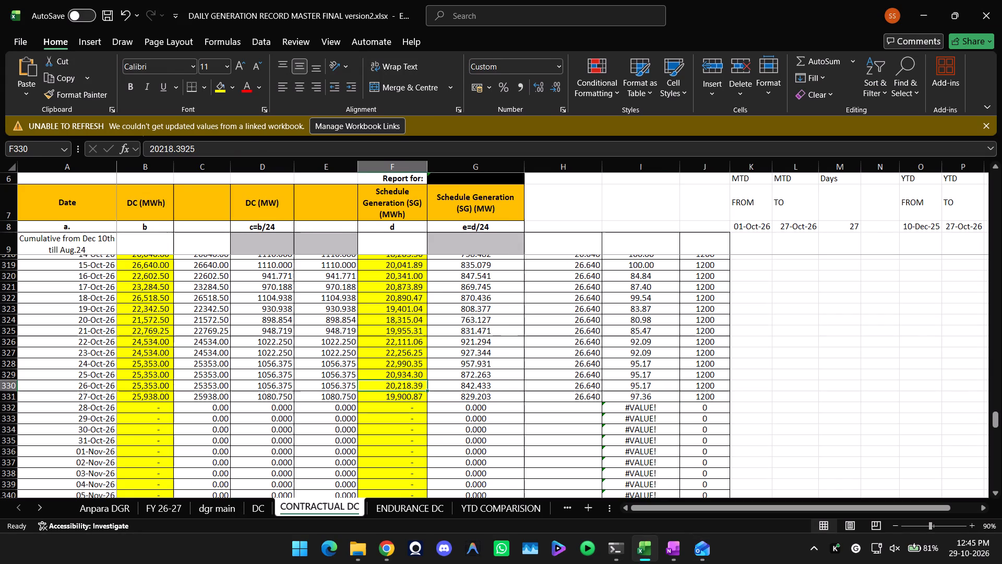
left_click(407, 398)
left_click(145, 401)
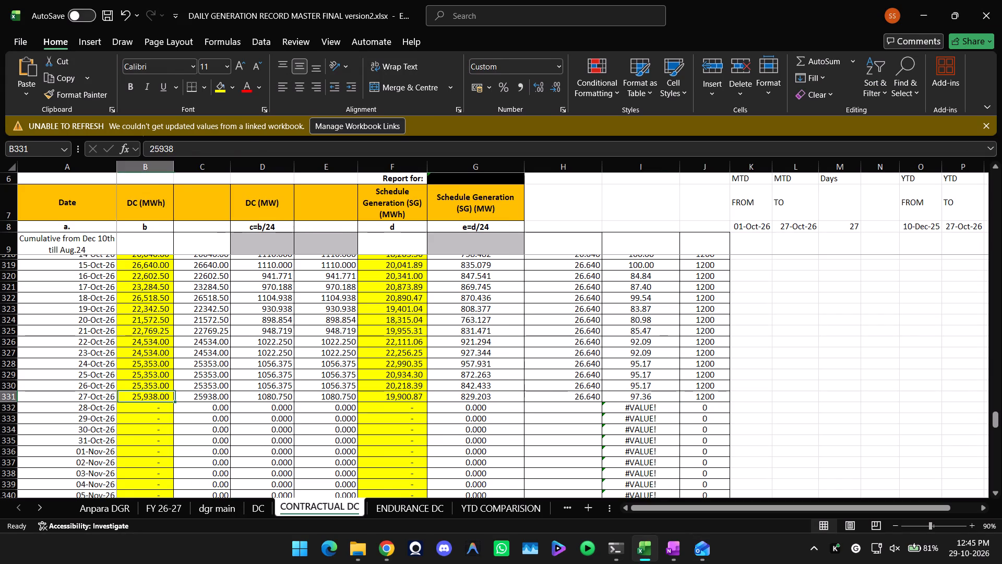